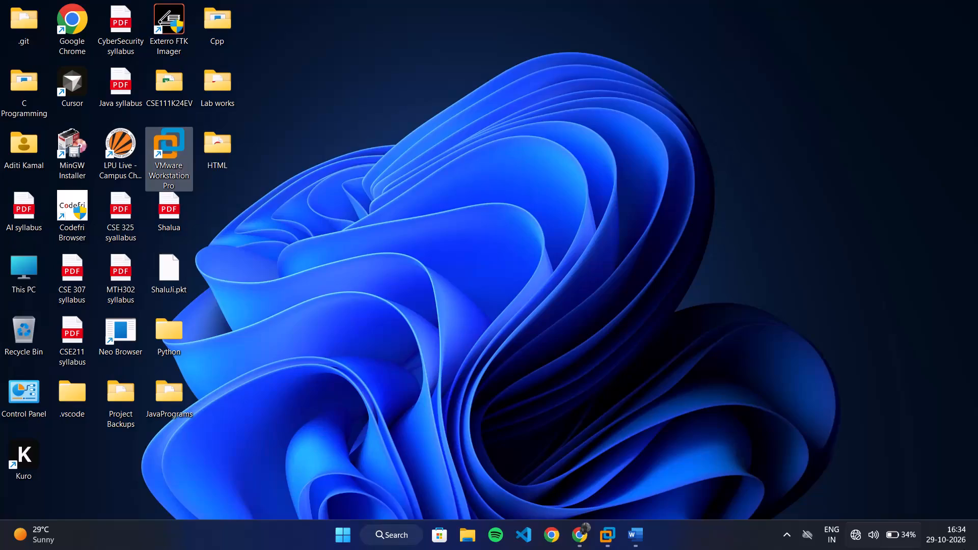
Connect the computer to the LPU Hostels Wi-Fi network.
{"action": "left_click", "coordinate": [885, 543]}
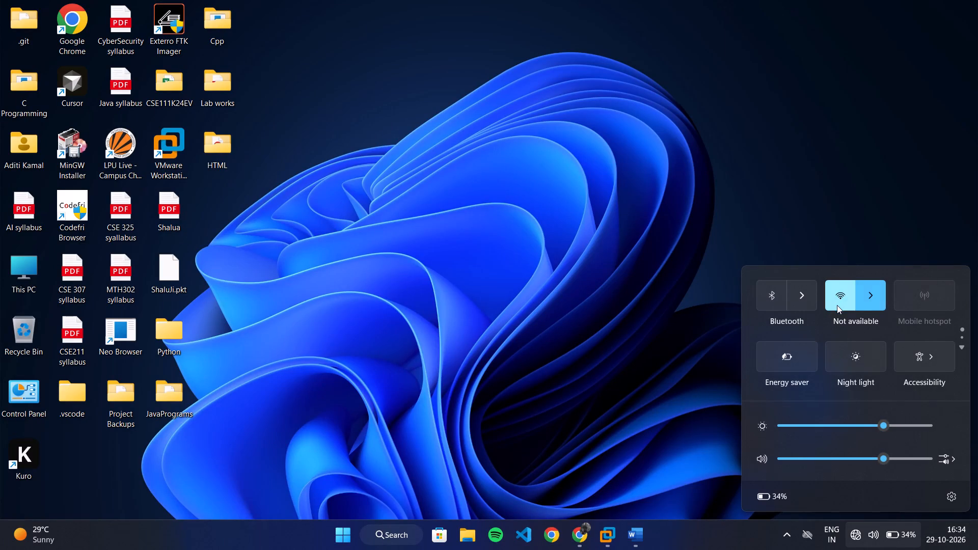
{"action": "left_click", "coordinate": [868, 293]}
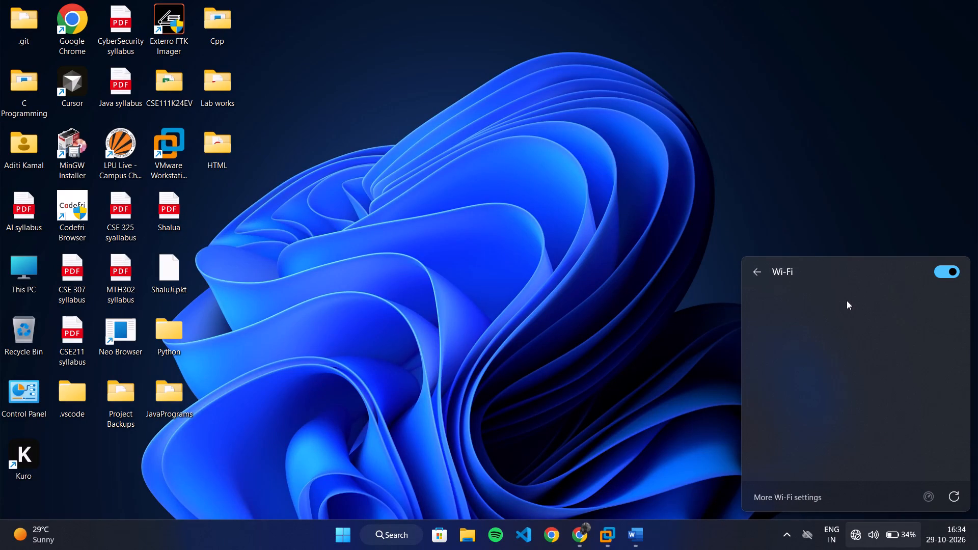
{"action": "left_click", "coordinate": [844, 302]}
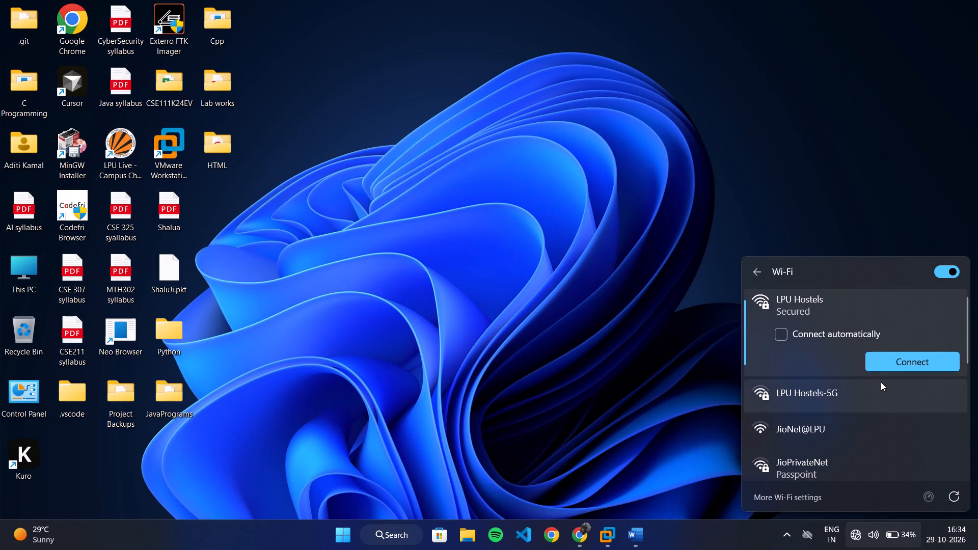
{"action": "left_click", "coordinate": [886, 370]}
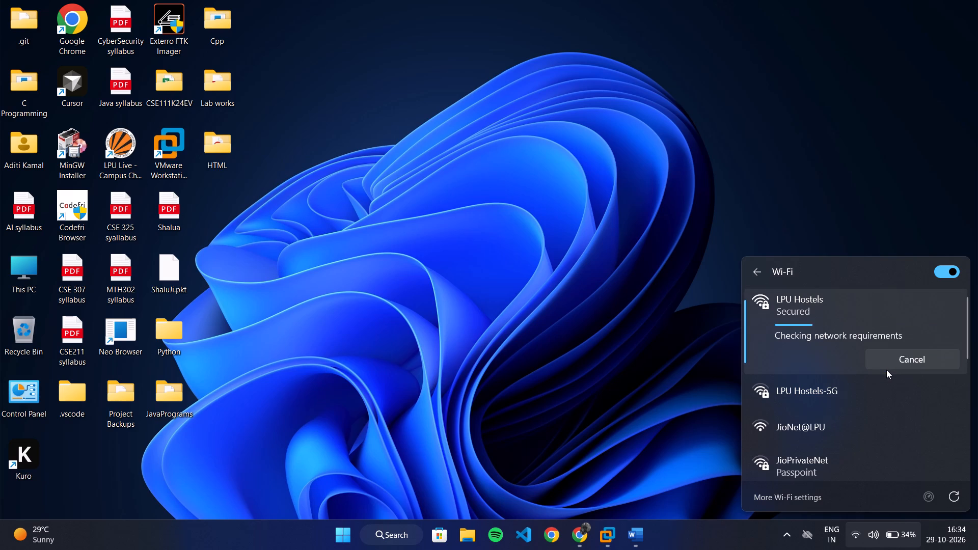
{"action": "left_click", "coordinate": [650, 252]}
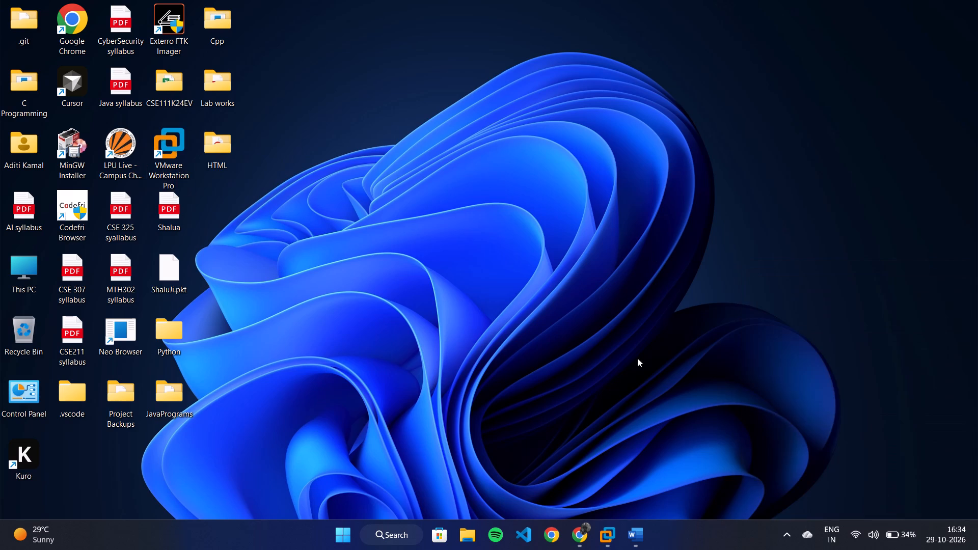
Switch to the INT 244 report in Word and review it back at its first page, where Question 1 covers the Wazuh installation.
{"action": "left_click", "coordinate": [632, 529]}
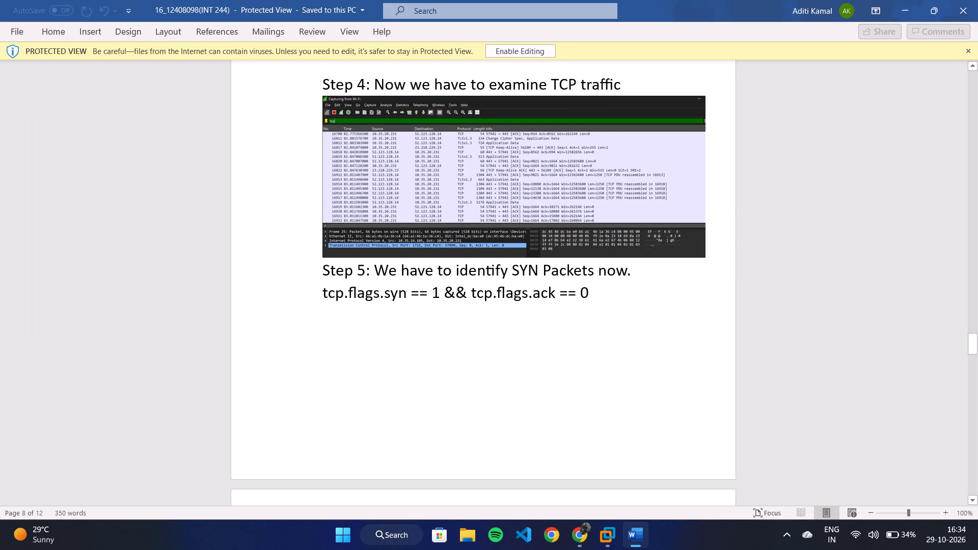
{"action": "scroll", "coordinate": [444, 140], "scroll_direction": "up", "scroll_amount": 20}
{"action": "scroll", "coordinate": [444, 140], "scroll_direction": "up", "scroll_amount": 3}
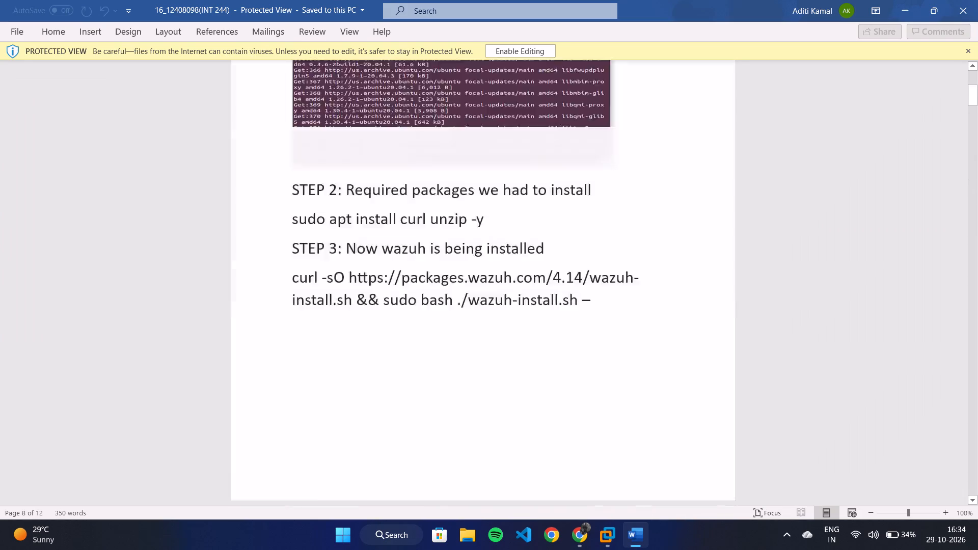
{"action": "scroll", "coordinate": [444, 140], "scroll_direction": "up", "scroll_amount": 12}
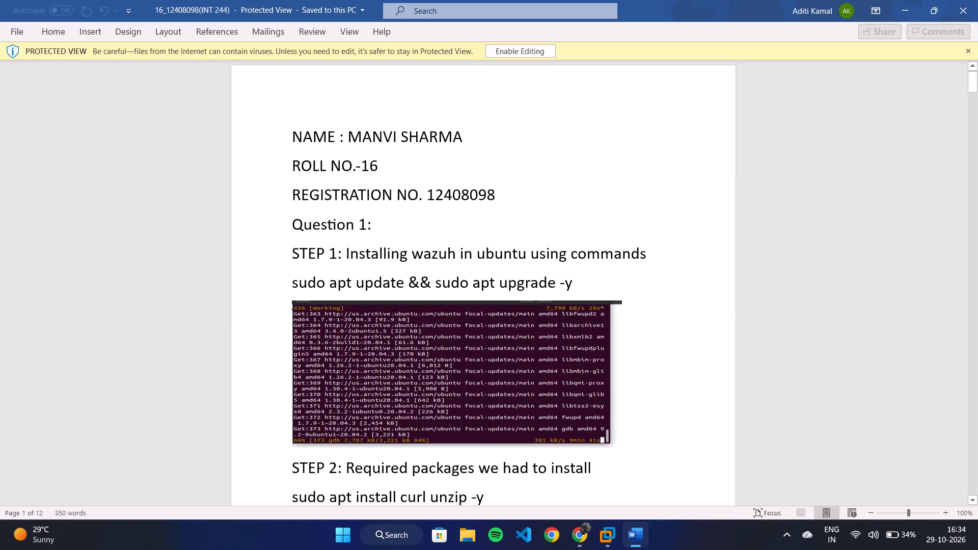
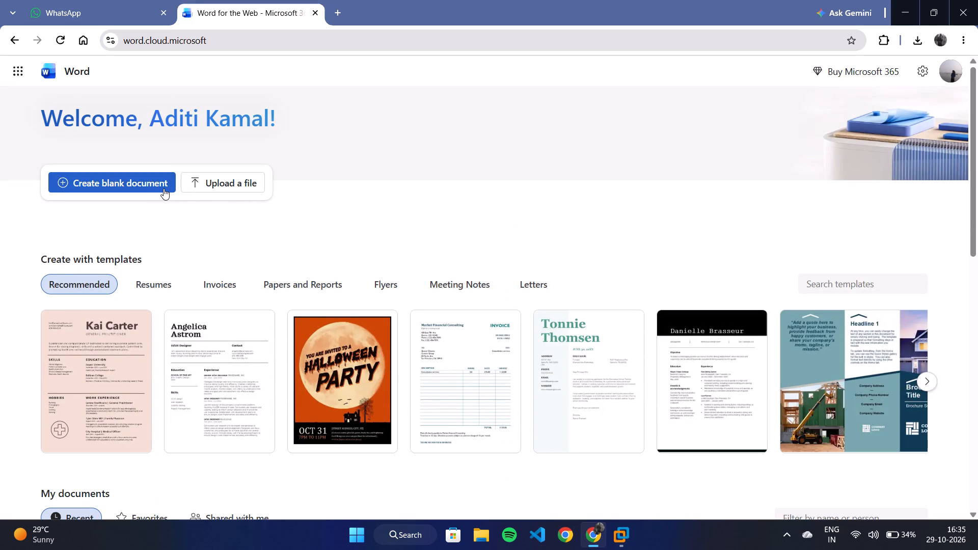
Create a new blank document.
{"action": "left_click", "coordinate": [155, 182]}
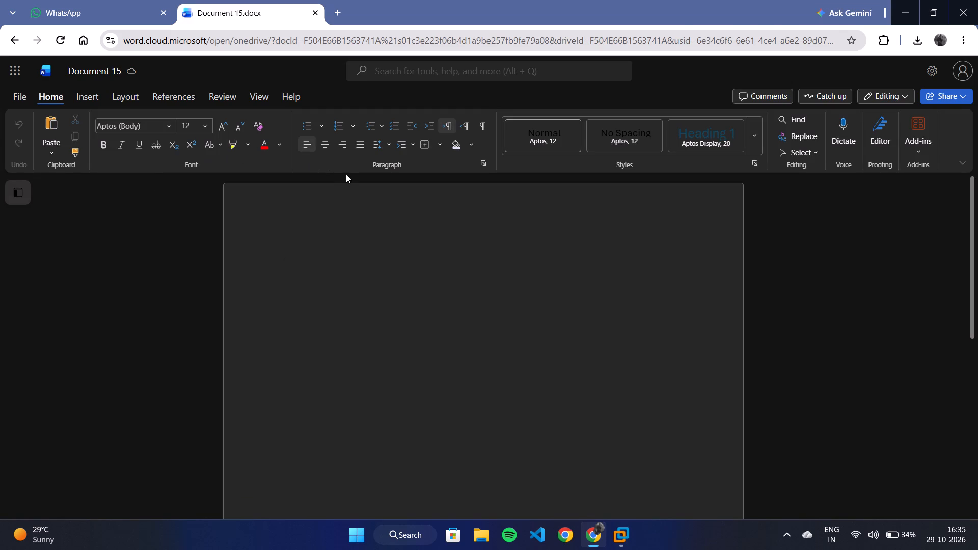
Enter the first line of the document as "Name –" followed by the student's full name.
{"action": "left_click", "coordinate": [313, 237]}
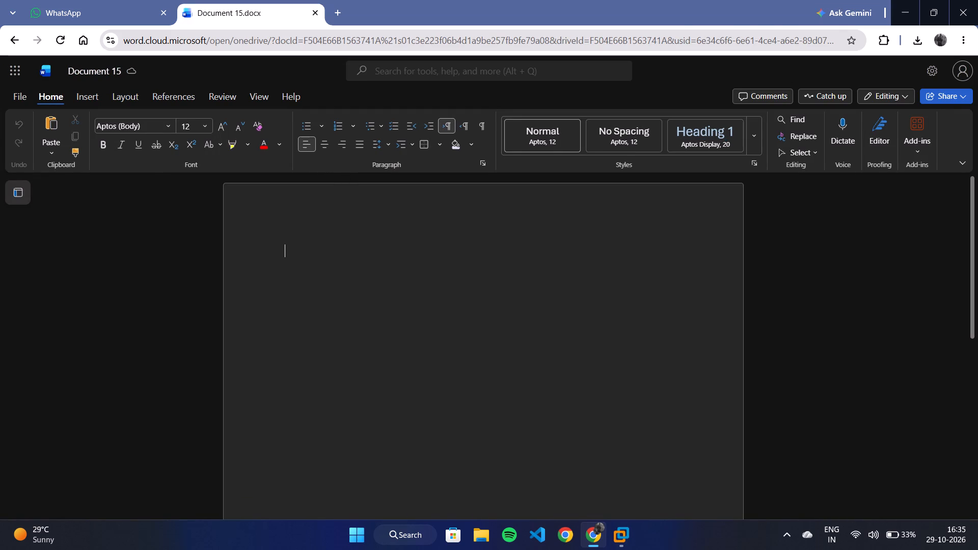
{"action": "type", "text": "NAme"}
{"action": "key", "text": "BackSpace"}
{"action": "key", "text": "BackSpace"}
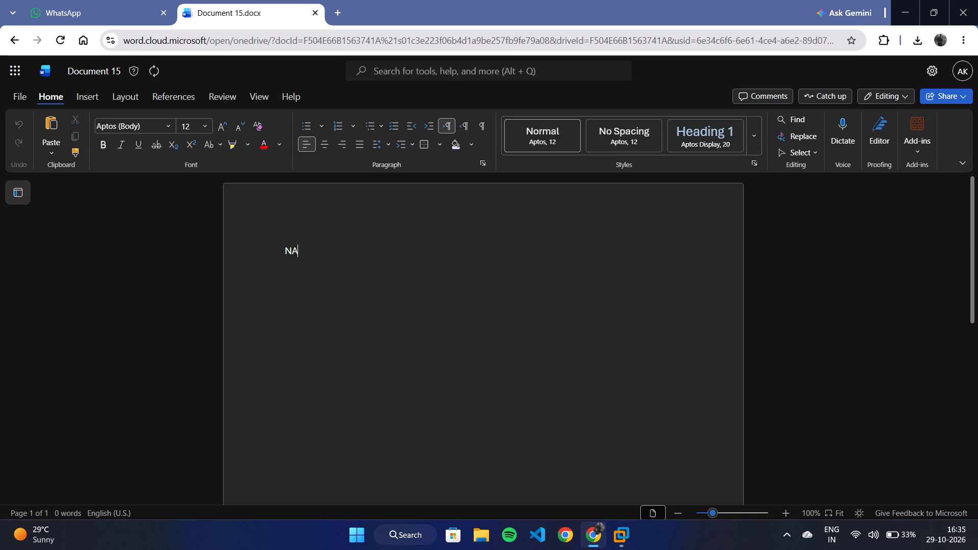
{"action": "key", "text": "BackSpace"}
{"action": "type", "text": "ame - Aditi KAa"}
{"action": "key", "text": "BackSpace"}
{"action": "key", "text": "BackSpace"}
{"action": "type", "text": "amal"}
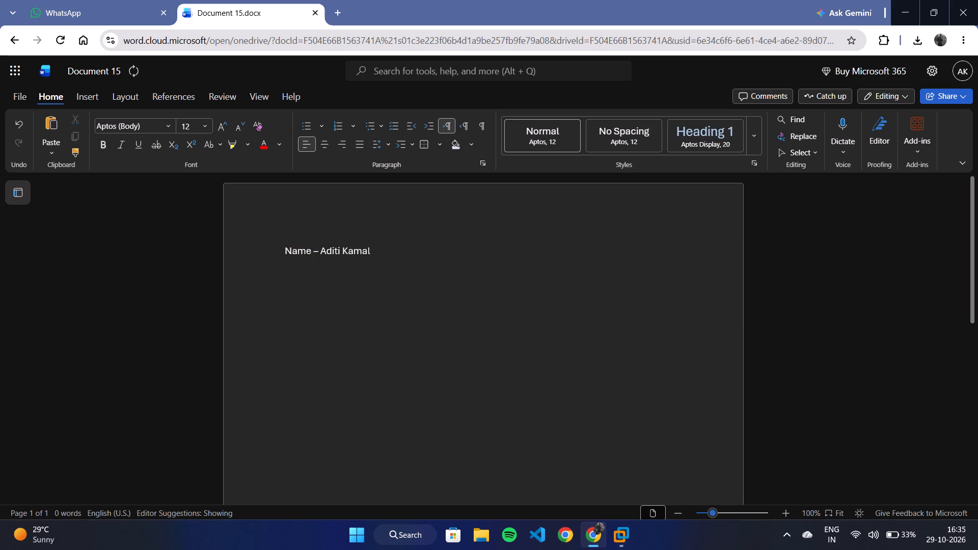
Add a second line reading "Roll No. -" followed by the student's roll number.
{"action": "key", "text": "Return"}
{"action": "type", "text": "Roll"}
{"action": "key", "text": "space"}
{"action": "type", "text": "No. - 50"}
Add a third line below the roll number with the label "Registration number -".
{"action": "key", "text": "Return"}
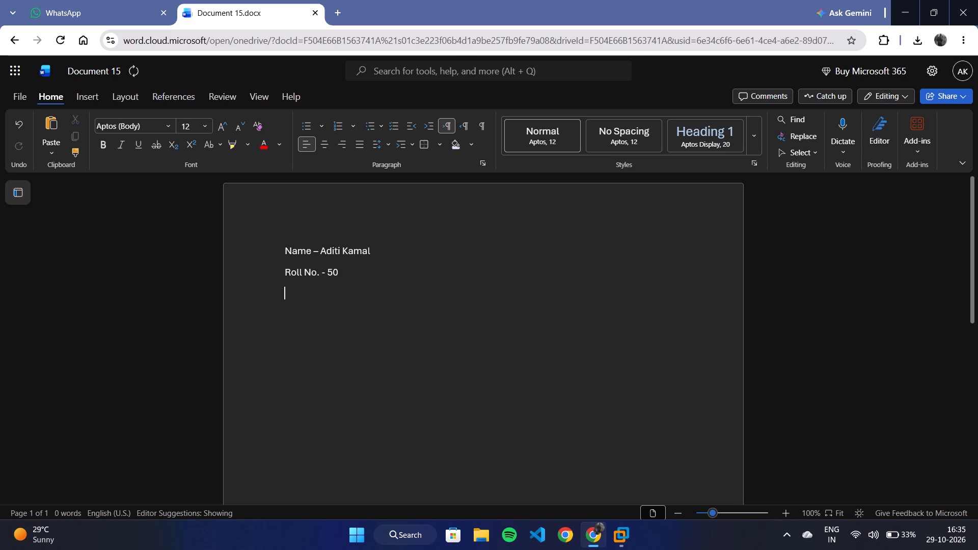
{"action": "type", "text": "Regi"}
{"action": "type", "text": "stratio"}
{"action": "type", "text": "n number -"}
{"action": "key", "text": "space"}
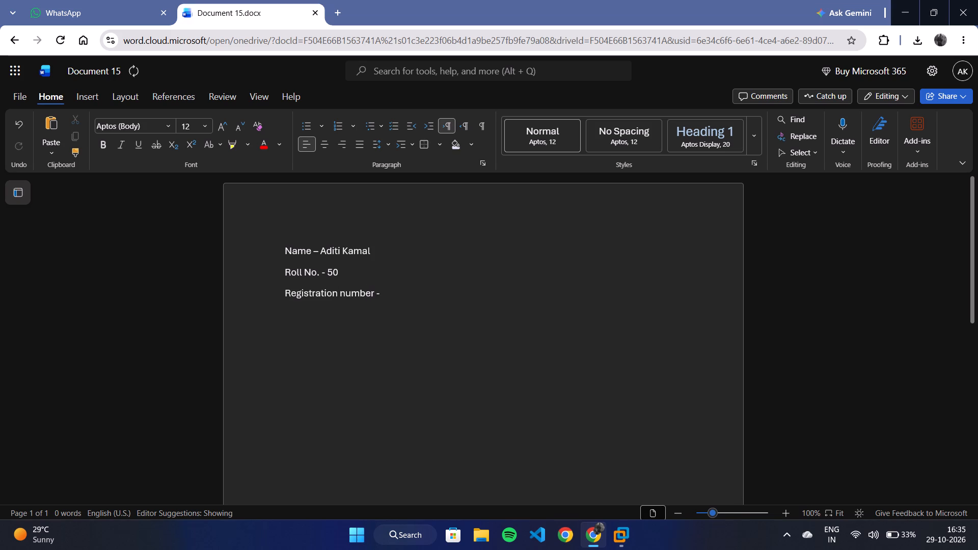
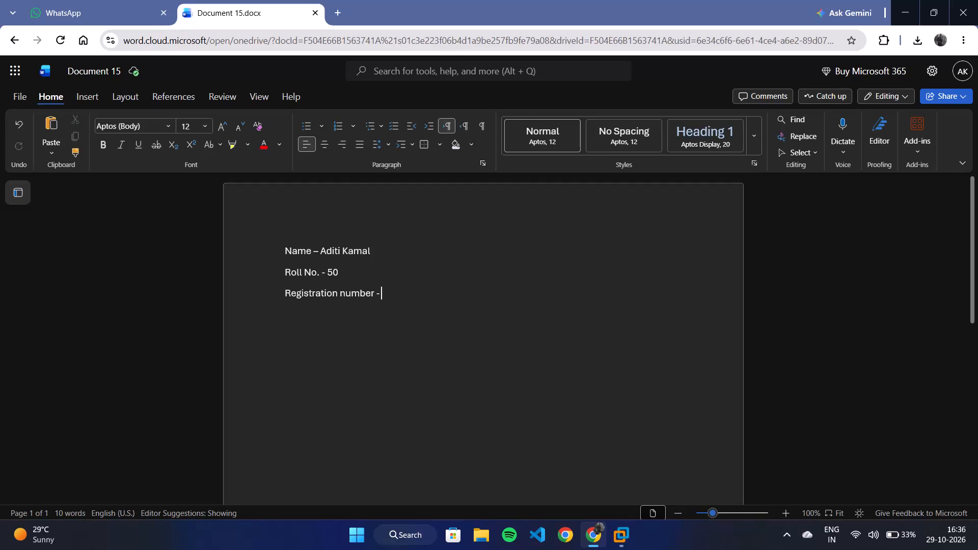
Enter the student's registration number after the "Registration number -" label.
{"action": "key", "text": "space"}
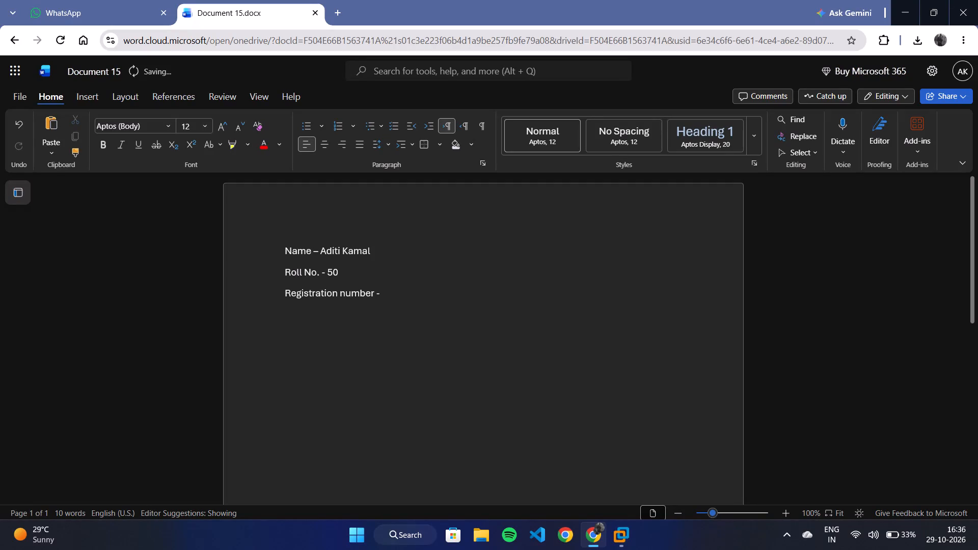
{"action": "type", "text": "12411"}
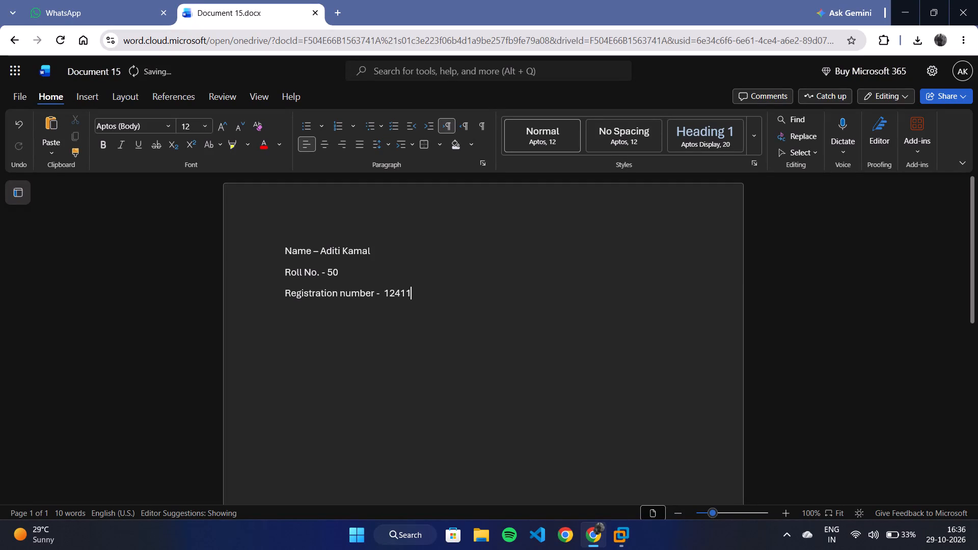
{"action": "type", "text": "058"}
Add the line "Question 1 -" below the registration number and start a new line under it.
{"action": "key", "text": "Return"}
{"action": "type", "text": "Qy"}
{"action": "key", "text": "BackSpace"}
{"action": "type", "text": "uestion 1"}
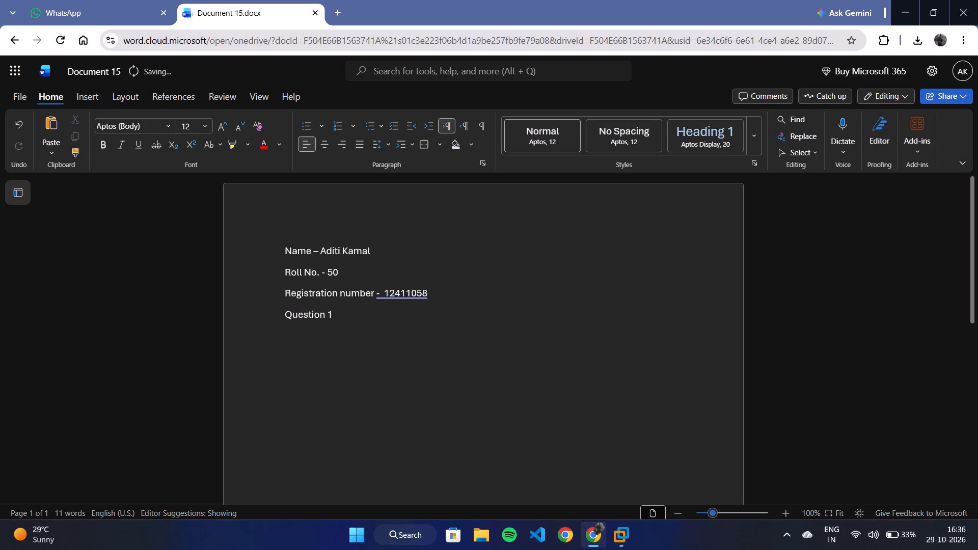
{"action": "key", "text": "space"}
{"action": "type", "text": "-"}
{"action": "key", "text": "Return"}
Copy the full university Linux scenario with its six practical tasks from Notepad and paste it below "Question 1 -" in the Word document.
{"action": "left_click", "coordinate": [347, 542]}
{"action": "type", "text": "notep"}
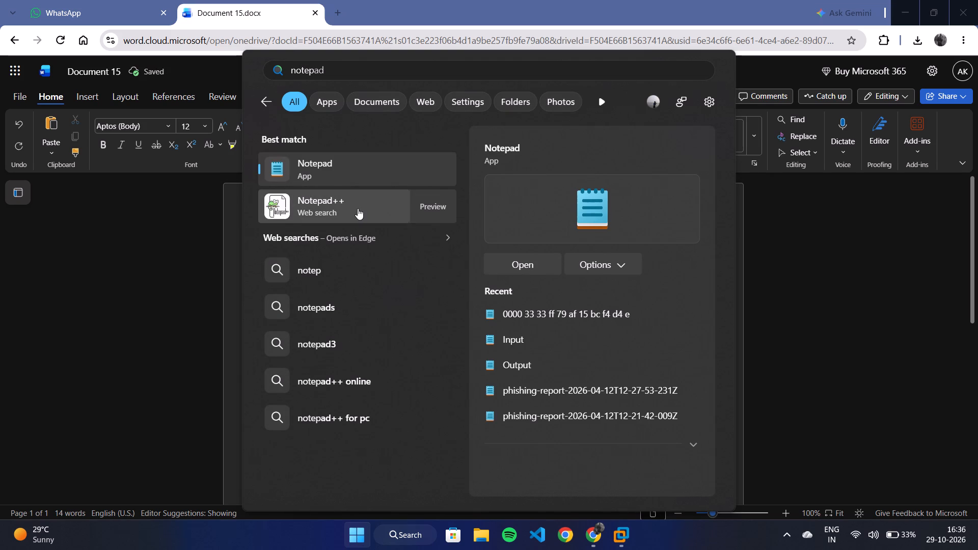
{"action": "left_click", "coordinate": [375, 187]}
{"action": "left_click", "coordinate": [383, 179]}
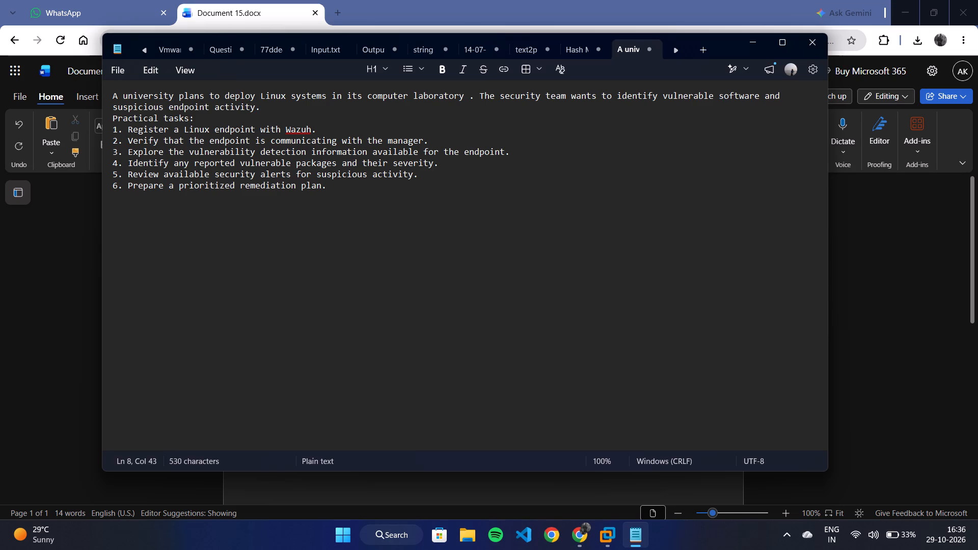
{"action": "left_click_drag", "start_coordinate": [113, 95], "coordinate": [346, 195]}
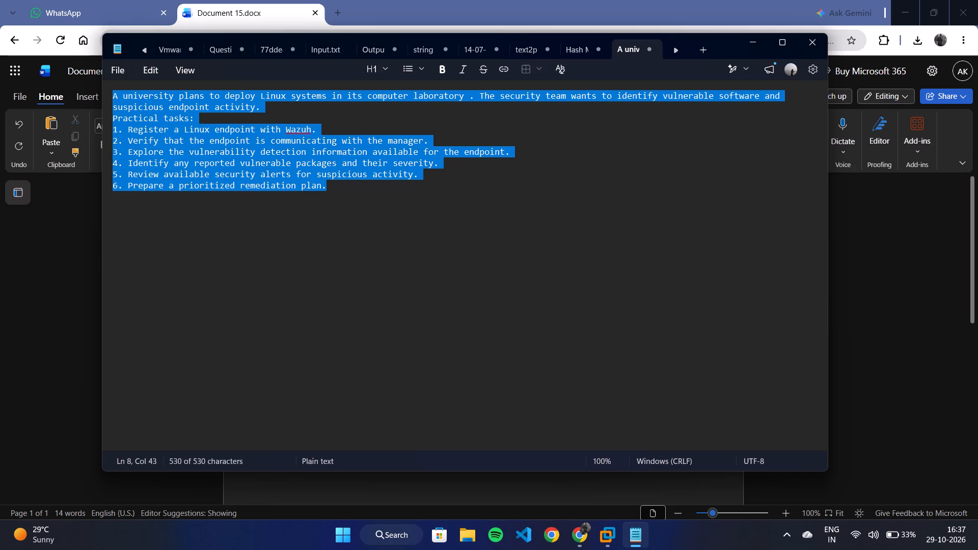
{"action": "left_click_drag", "start_coordinate": [346, 195], "coordinate": [347, 195]}
{"action": "key", "text": "ctrl+c"}
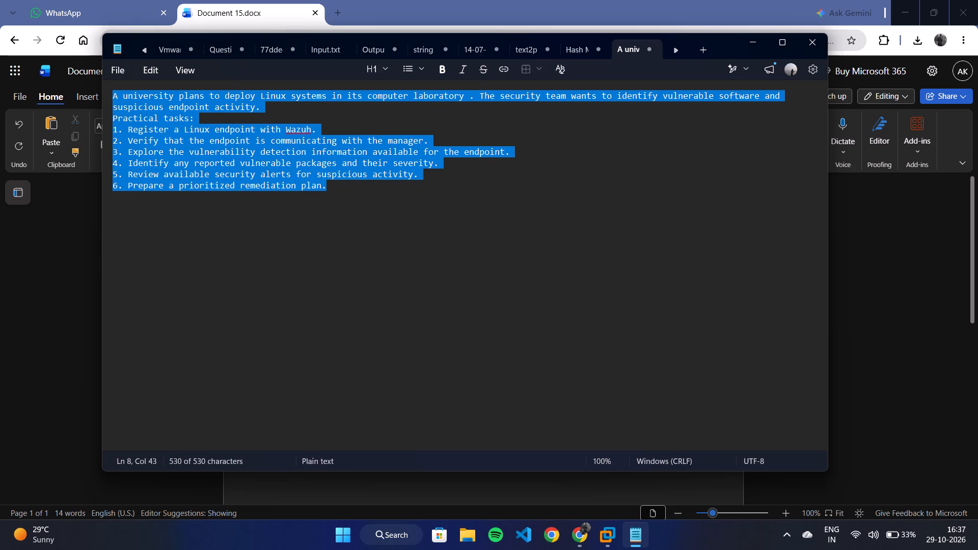
{"action": "left_click", "coordinate": [347, 195]}
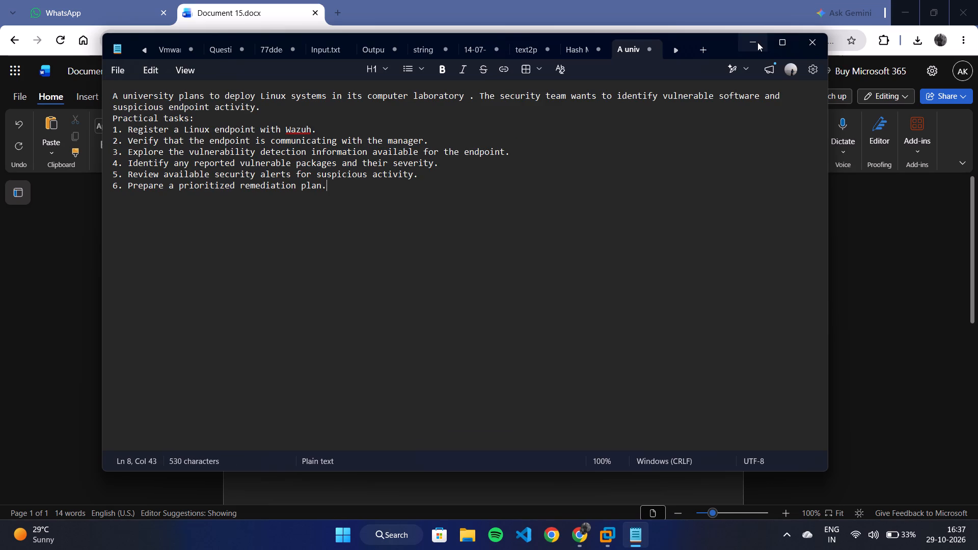
{"action": "left_click", "coordinate": [757, 42]}
{"action": "key", "text": "ctrl+v"}
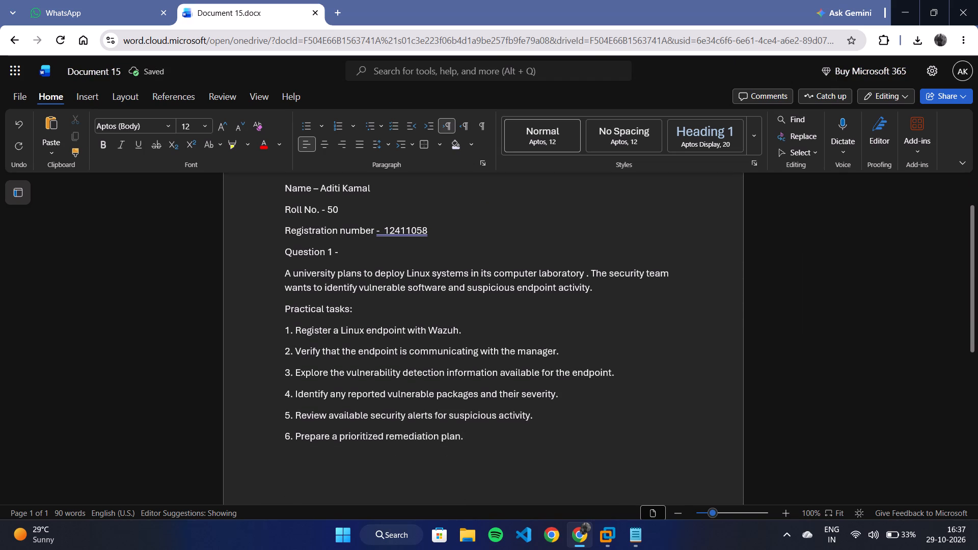
{"action": "key", "text": "Return"}
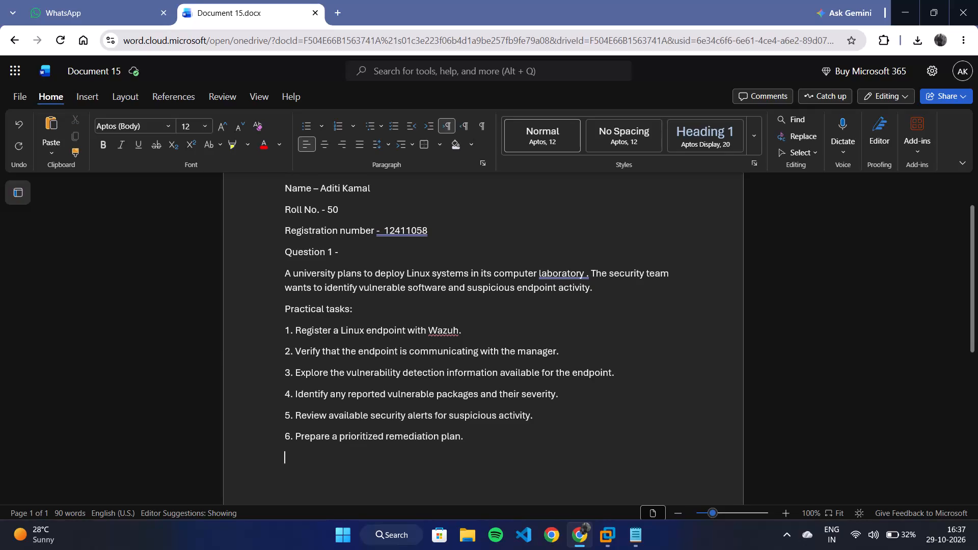
{"action": "scroll", "coordinate": [390, 456], "scroll_direction": "down", "scroll_amount": 1}
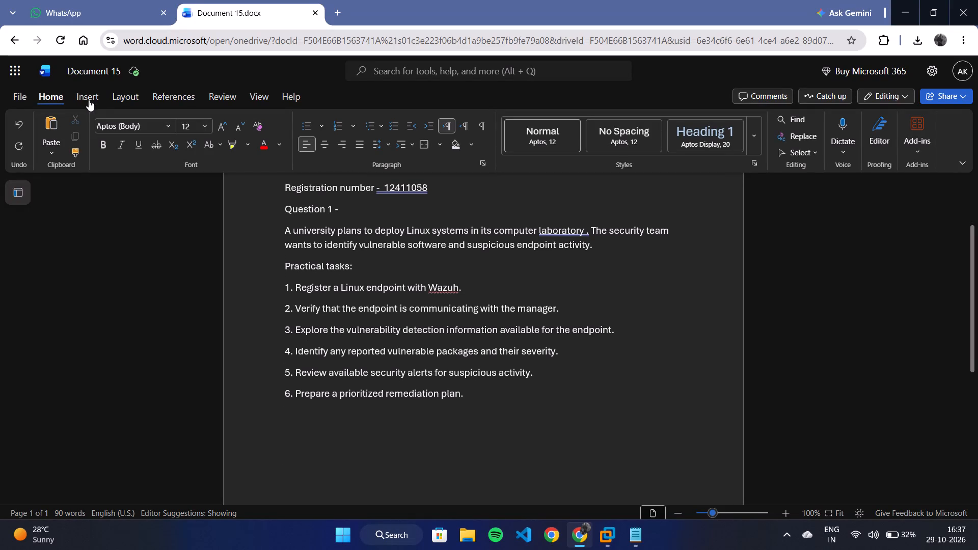
{"action": "left_click", "coordinate": [89, 97]}
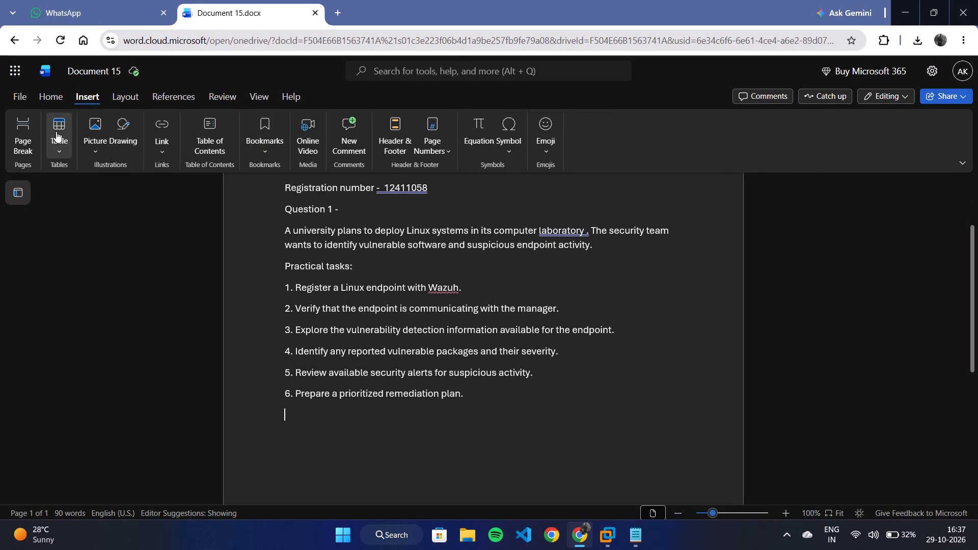
{"action": "left_click", "coordinate": [89, 132]}
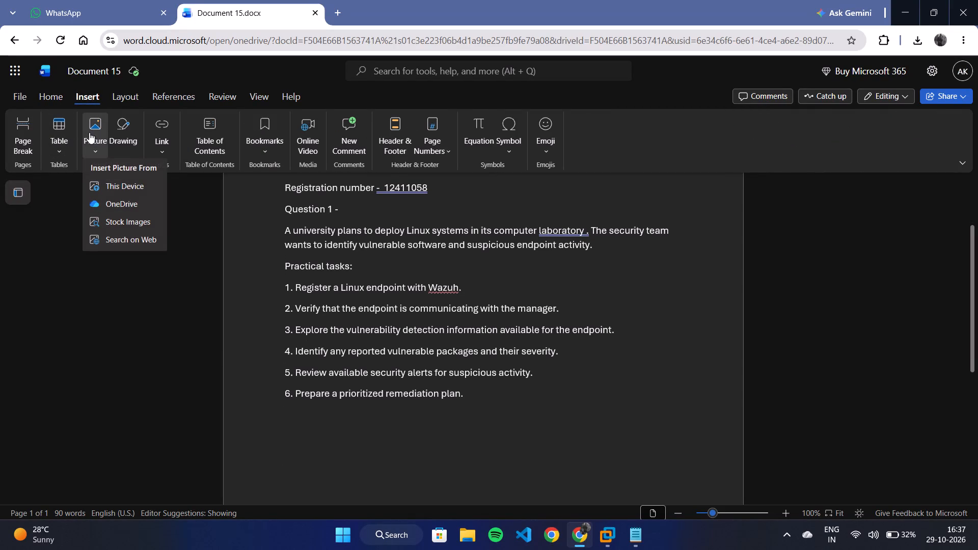
{"action": "left_click", "coordinate": [108, 184]}
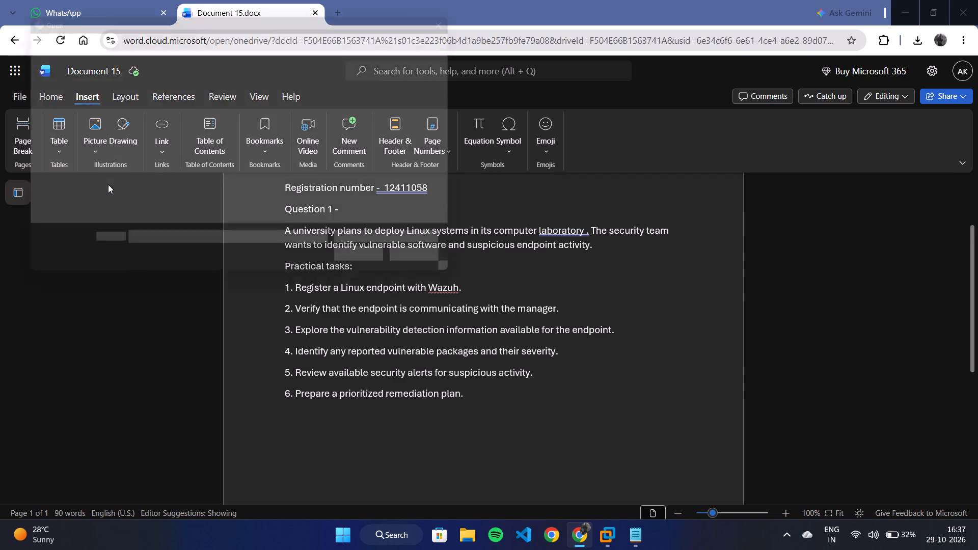
{"action": "left_click", "coordinate": [53, 164]}
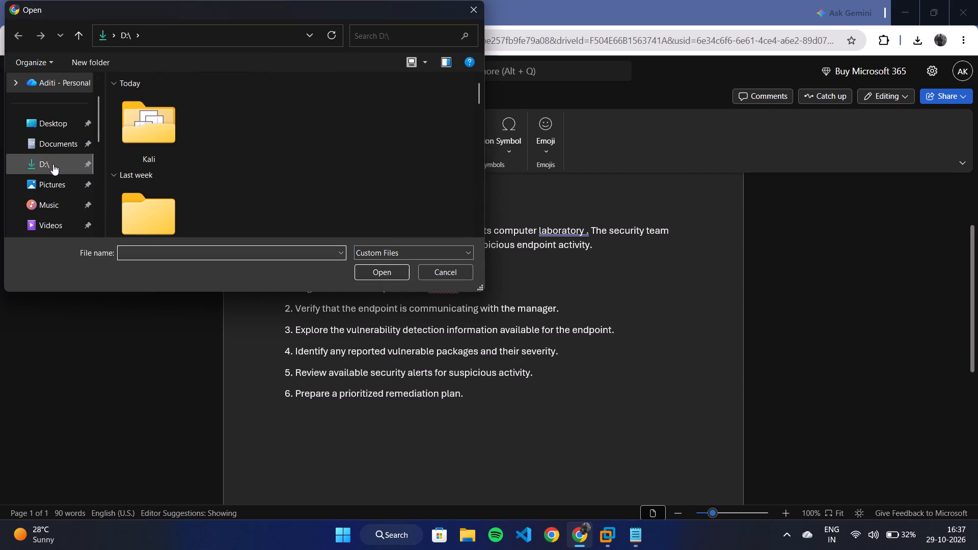
{"action": "scroll", "coordinate": [52, 116], "scroll_direction": "up", "scroll_amount": 2}
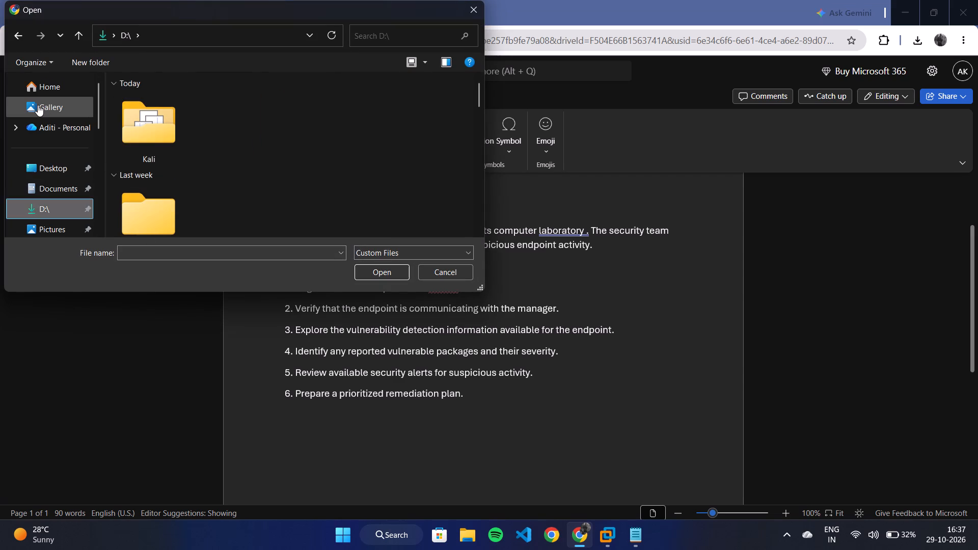
{"action": "left_click", "coordinate": [38, 105]}
{"action": "scroll", "coordinate": [217, 142], "scroll_direction": "down", "scroll_amount": 1}
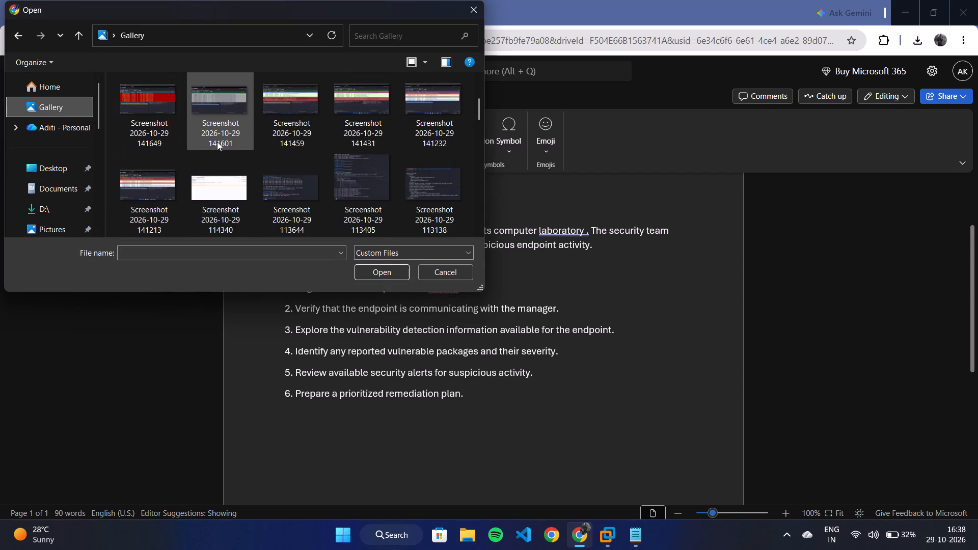
{"action": "scroll", "coordinate": [217, 142], "scroll_direction": "down", "scroll_amount": 2}
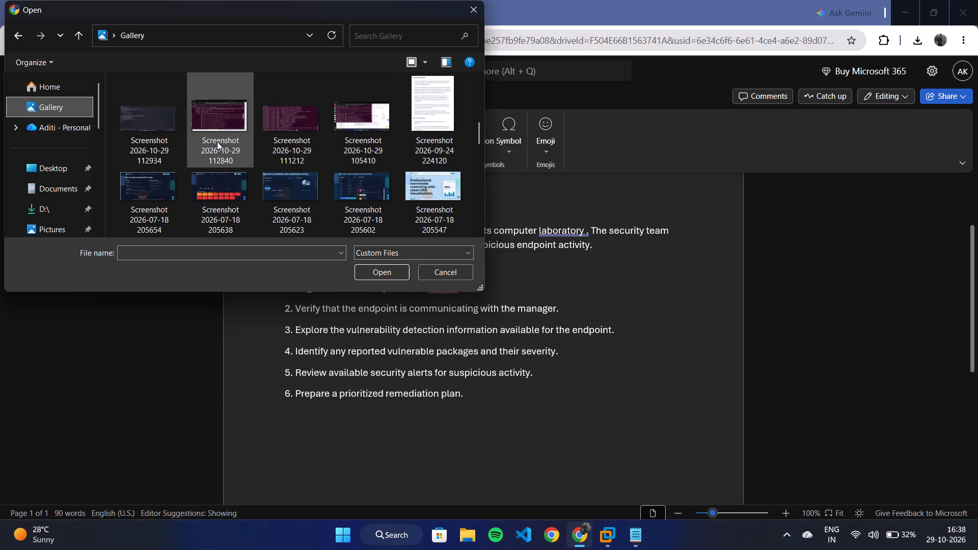
{"action": "scroll", "coordinate": [217, 142], "scroll_direction": "down", "scroll_amount": 1}
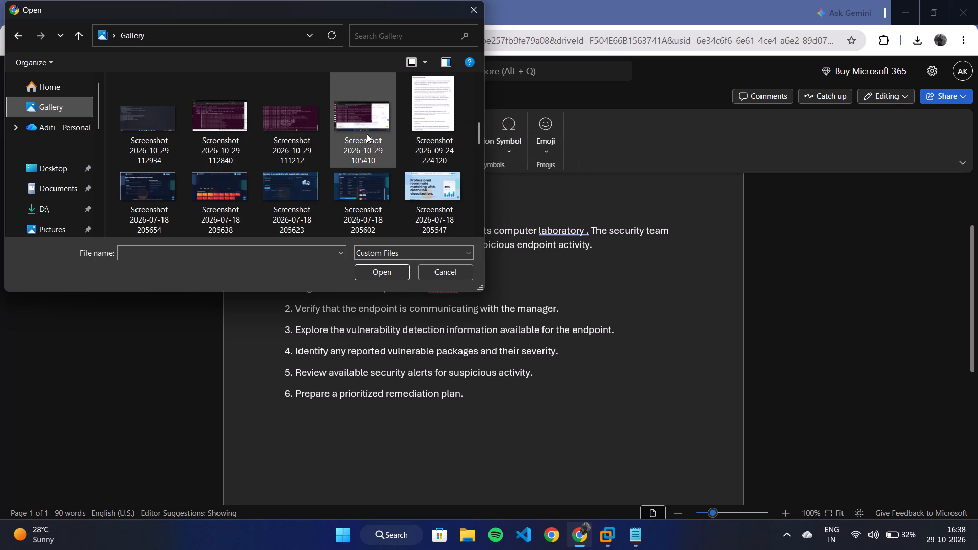
{"action": "left_click", "coordinate": [367, 134]}
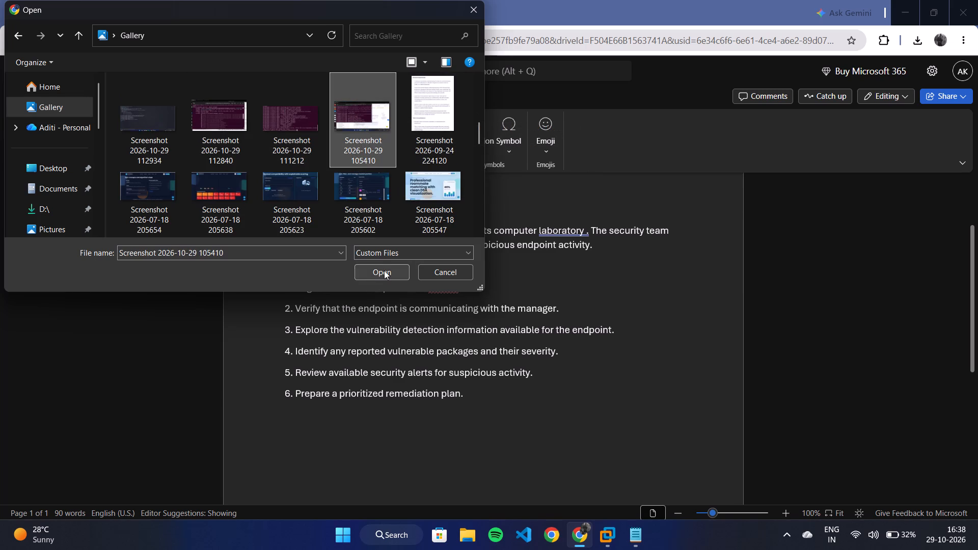
{"action": "left_click", "coordinate": [384, 270]}
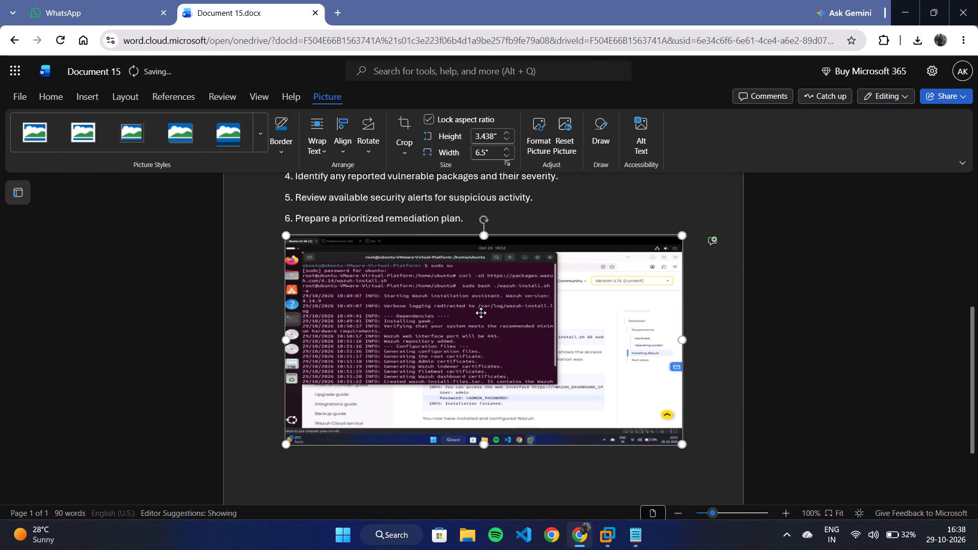
{"action": "scroll", "coordinate": [508, 335], "scroll_direction": "down", "scroll_amount": 1}
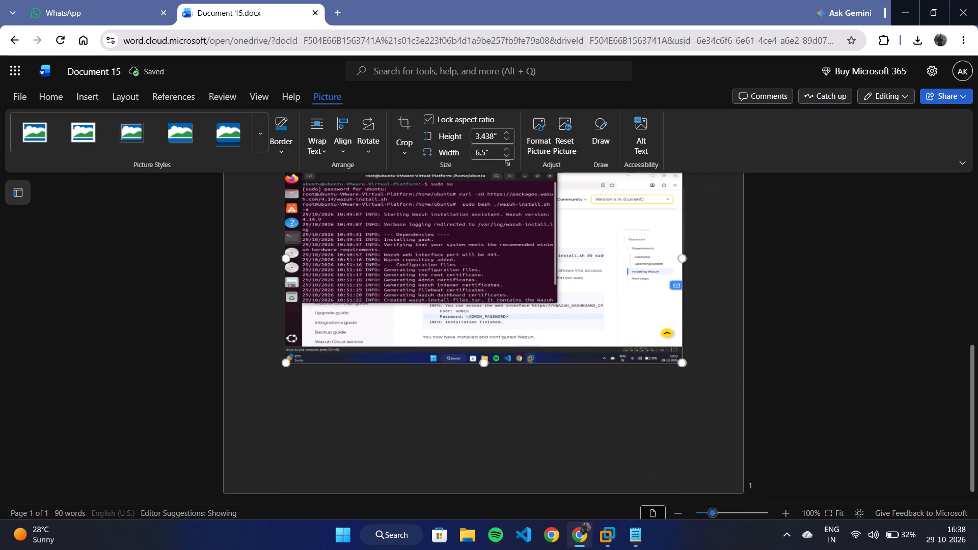
Deselect the Wazuh installation terminal screenshot and place the text cursor directly after it in the document.
{"action": "left_click", "coordinate": [700, 374]}
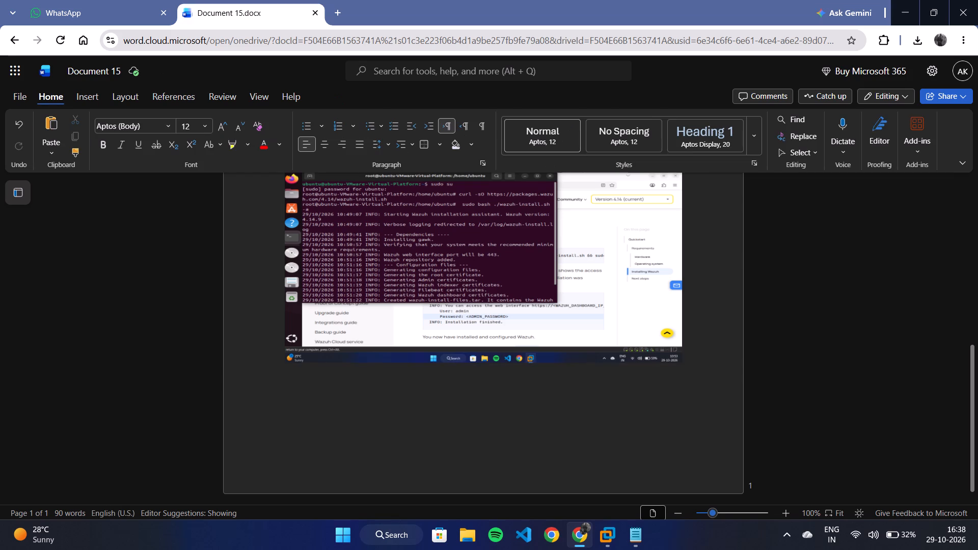
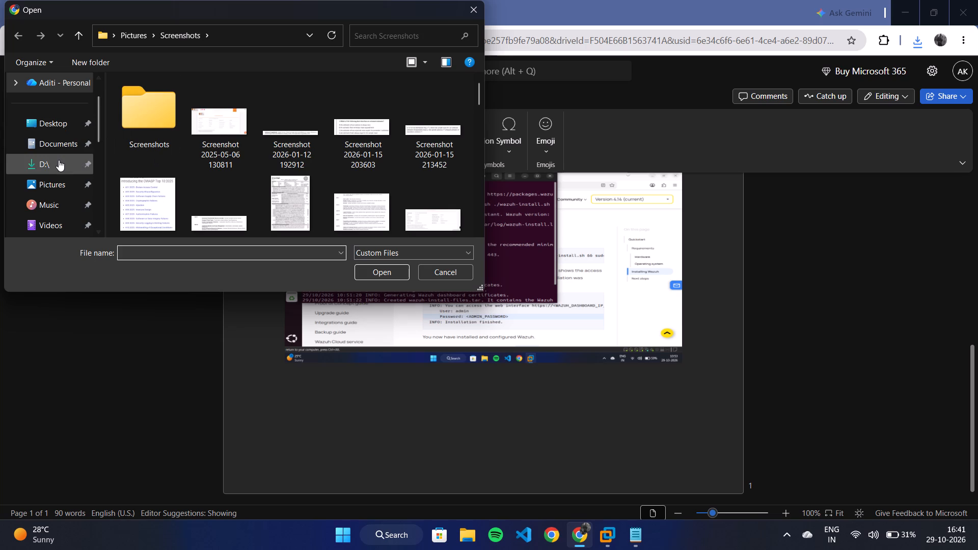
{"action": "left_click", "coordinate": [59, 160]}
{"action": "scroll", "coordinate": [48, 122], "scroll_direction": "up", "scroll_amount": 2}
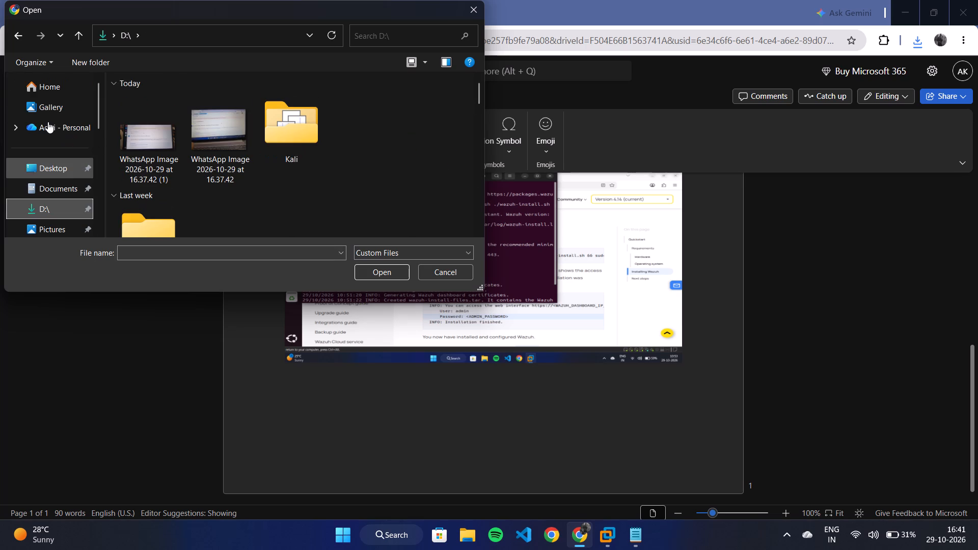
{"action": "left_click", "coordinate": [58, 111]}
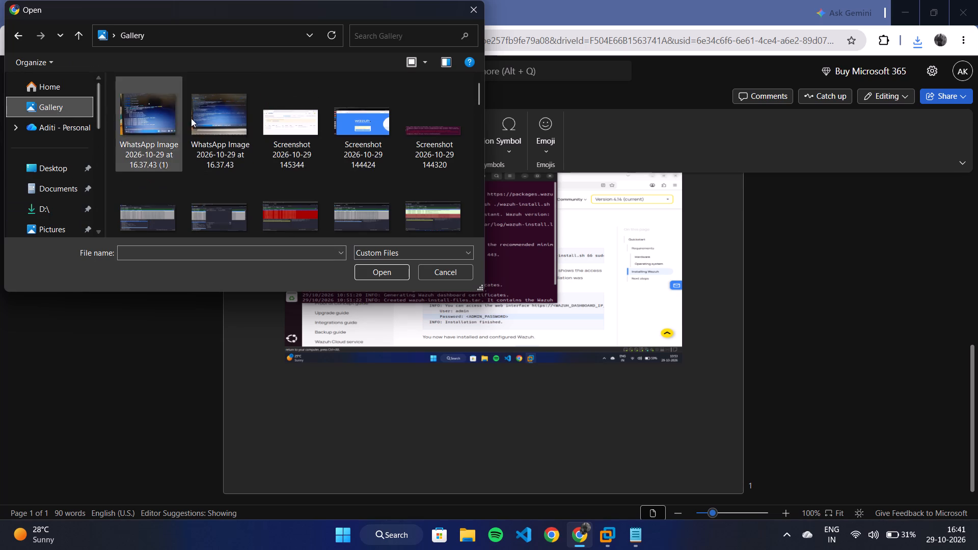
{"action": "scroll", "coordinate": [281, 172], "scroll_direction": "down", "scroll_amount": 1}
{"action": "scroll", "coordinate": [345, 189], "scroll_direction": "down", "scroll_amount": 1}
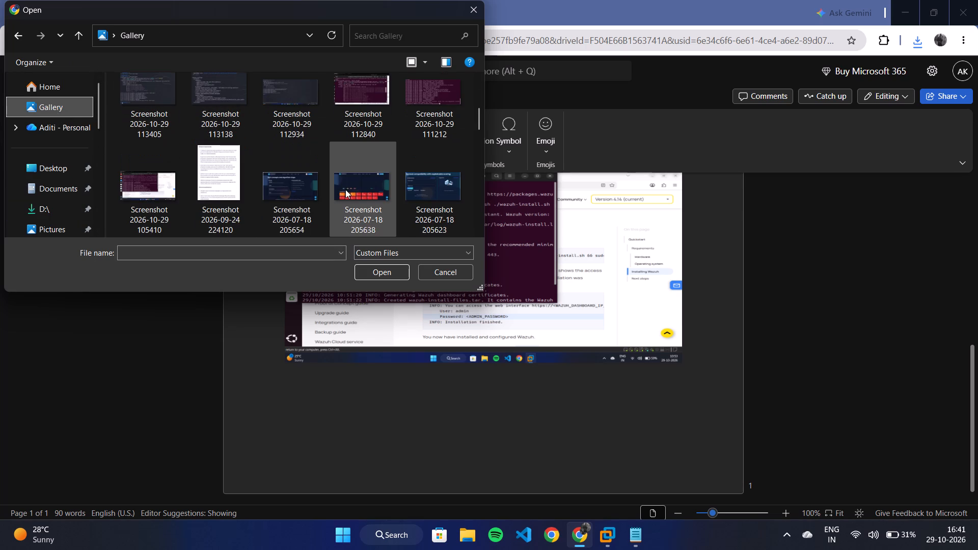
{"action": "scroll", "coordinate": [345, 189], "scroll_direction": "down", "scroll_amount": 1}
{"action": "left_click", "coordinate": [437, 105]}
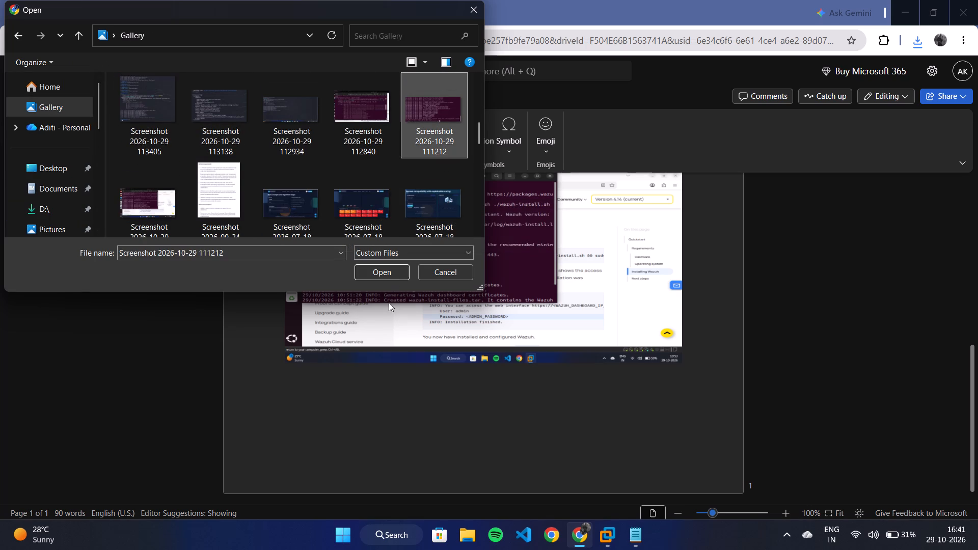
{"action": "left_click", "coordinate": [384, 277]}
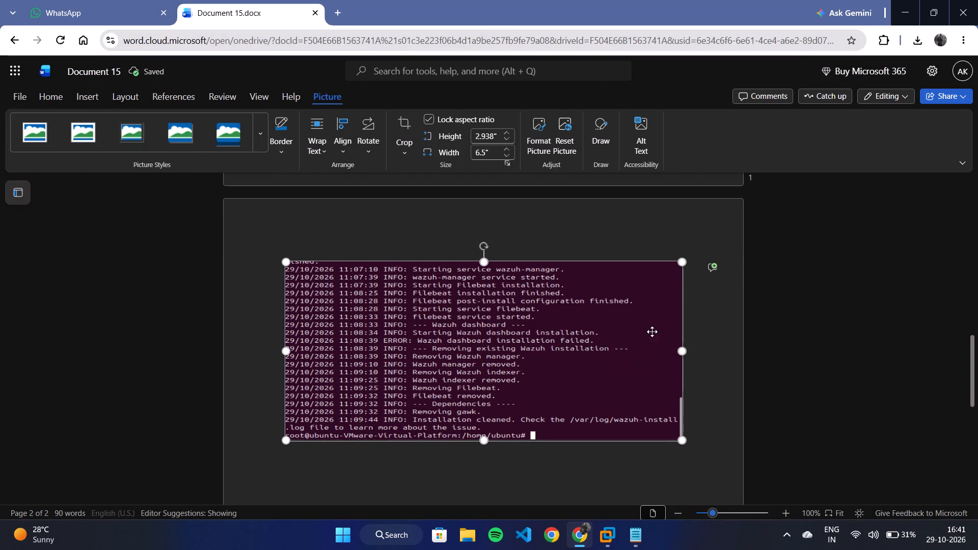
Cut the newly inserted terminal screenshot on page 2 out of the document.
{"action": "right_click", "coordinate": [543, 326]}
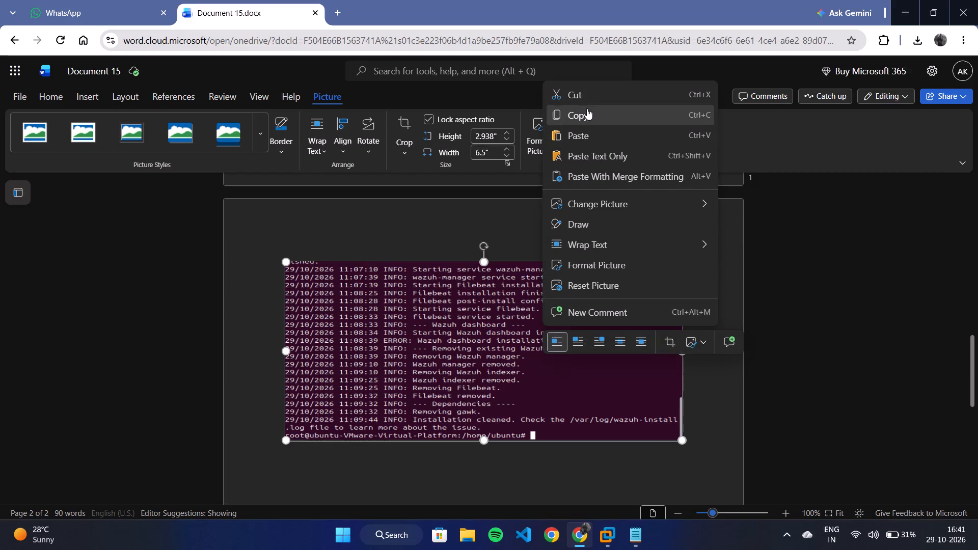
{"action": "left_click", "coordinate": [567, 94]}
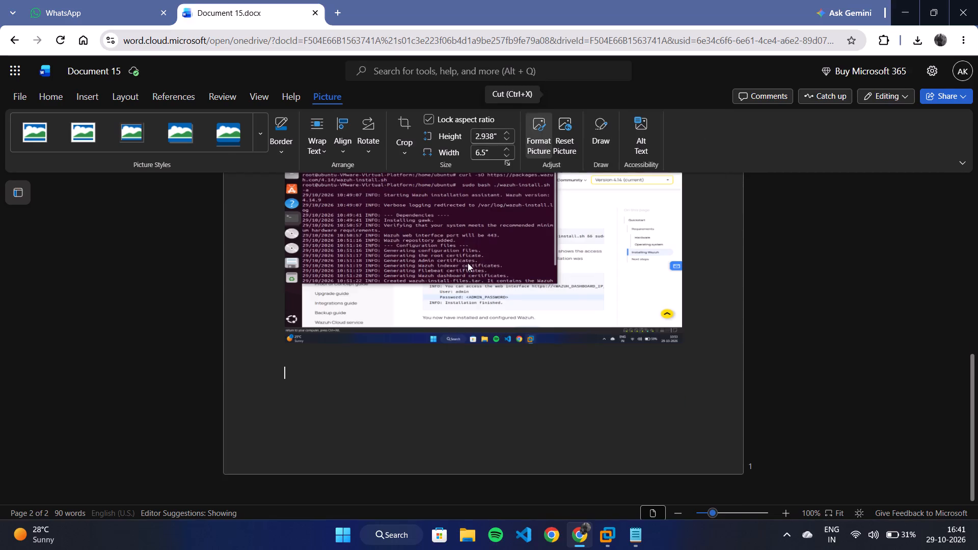
{"action": "scroll", "coordinate": [464, 274], "scroll_direction": "up", "scroll_amount": 1}
{"action": "left_click", "coordinate": [82, 101]}
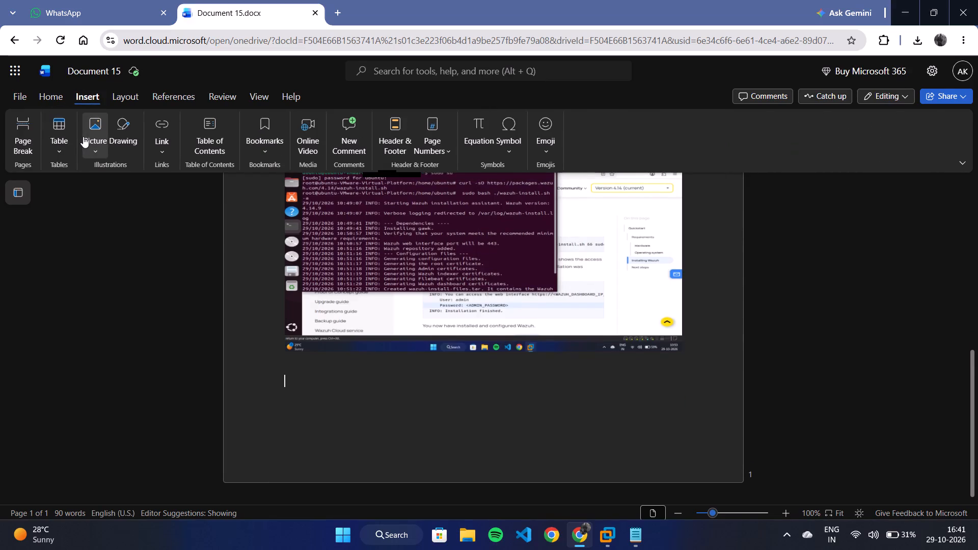
{"action": "left_click", "coordinate": [83, 136]}
{"action": "left_click", "coordinate": [115, 189]}
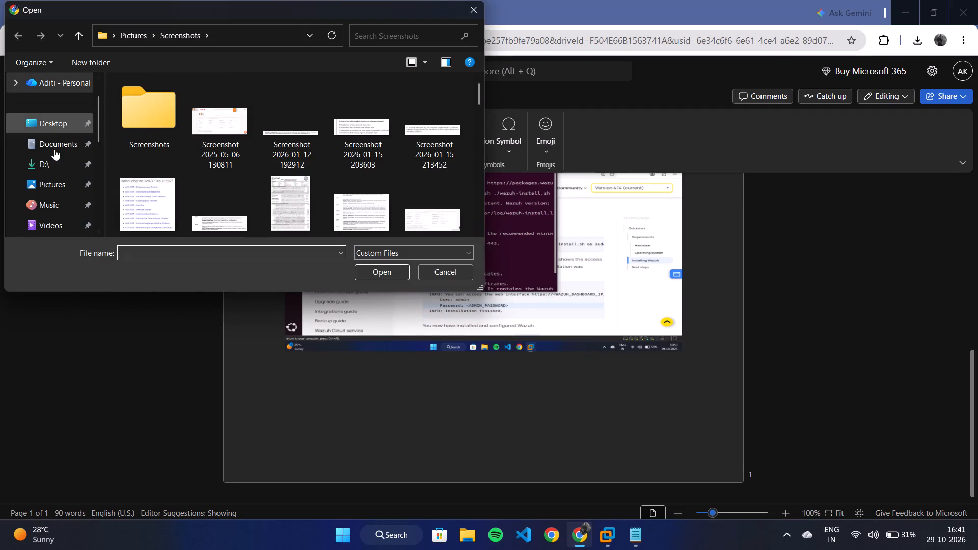
{"action": "left_click", "coordinate": [53, 158]}
{"action": "scroll", "coordinate": [55, 155], "scroll_direction": "up", "scroll_amount": 2}
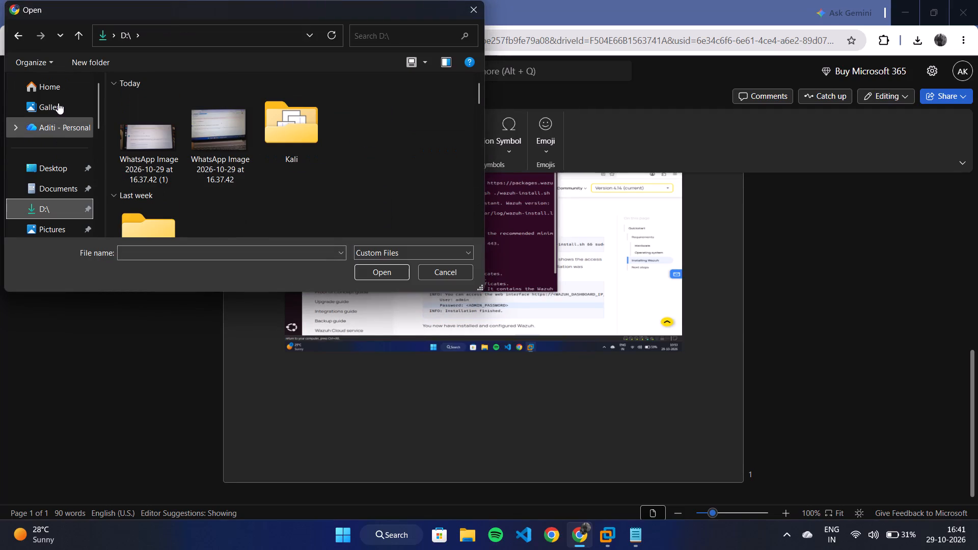
{"action": "left_click", "coordinate": [58, 103]}
{"action": "scroll", "coordinate": [219, 132], "scroll_direction": "down", "scroll_amount": 1}
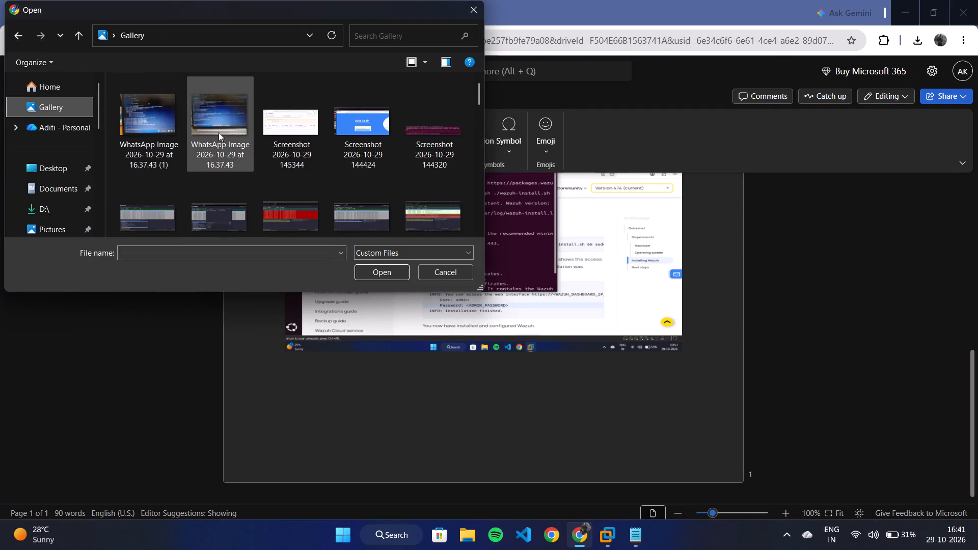
{"action": "scroll", "coordinate": [219, 132], "scroll_direction": "down", "scroll_amount": 2}
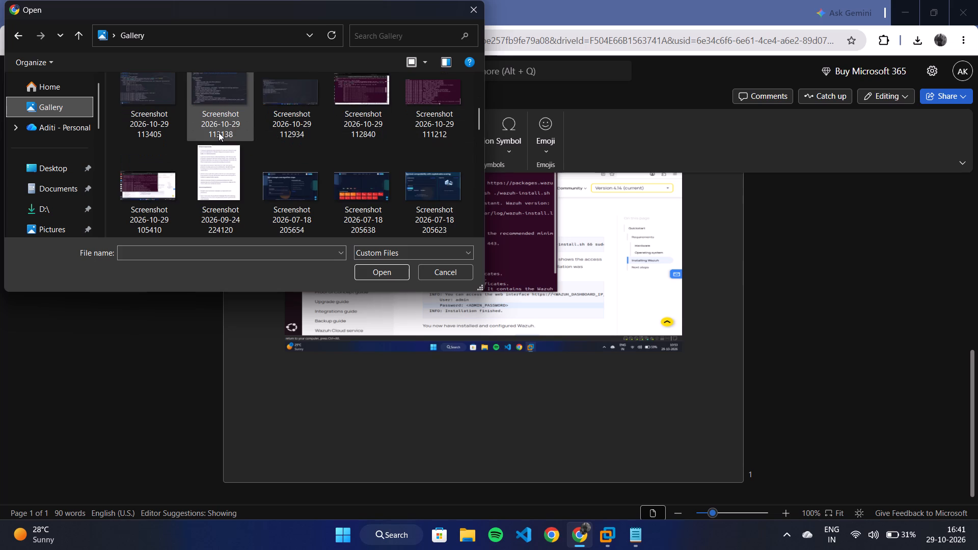
{"action": "scroll", "coordinate": [256, 141], "scroll_direction": "up", "scroll_amount": 1}
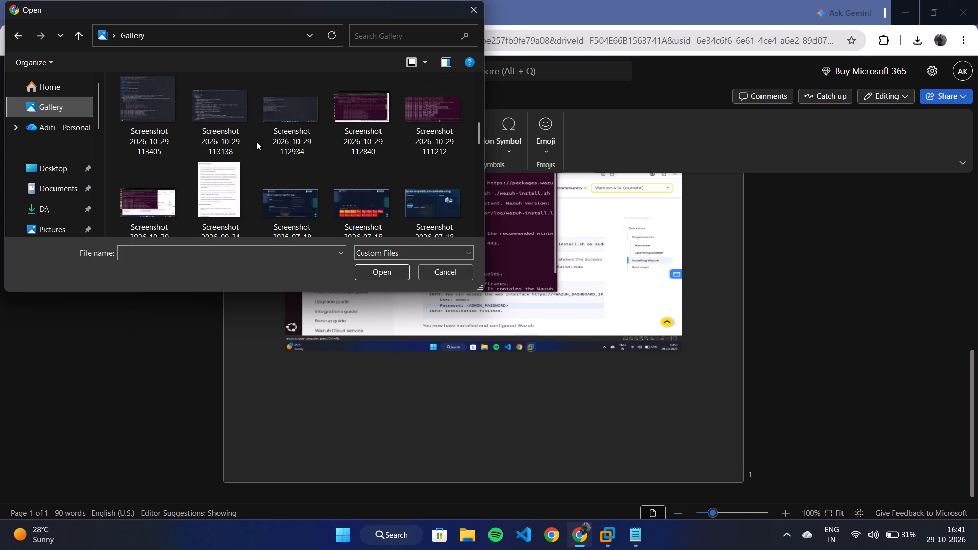
{"action": "left_click", "coordinate": [280, 125]}
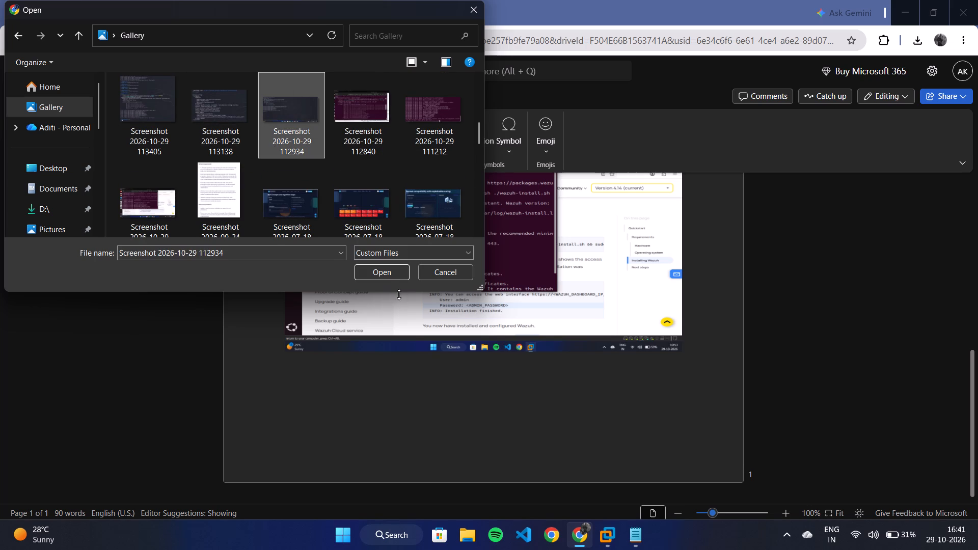
{"action": "scroll", "coordinate": [295, 178], "scroll_direction": "up", "scroll_amount": 4}
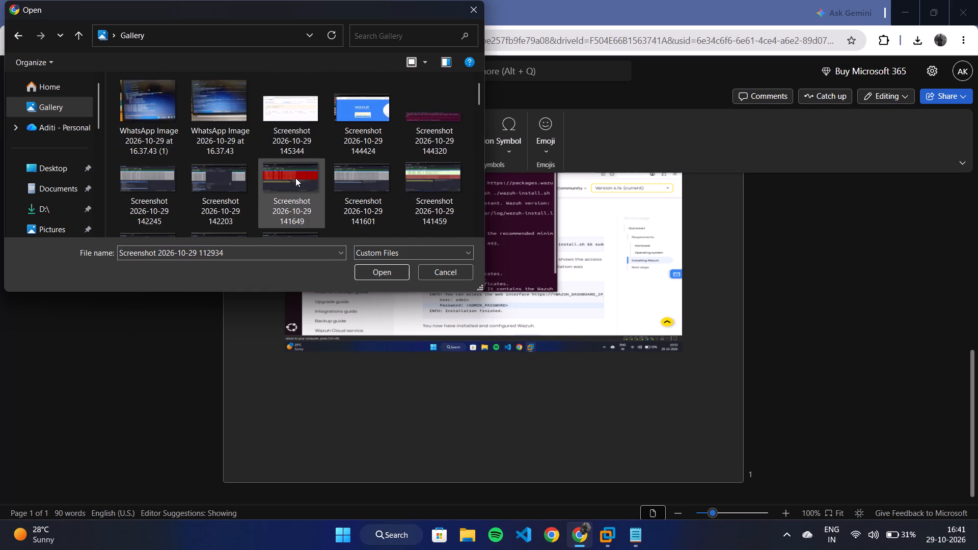
{"action": "scroll", "coordinate": [295, 178], "scroll_direction": "up", "scroll_amount": 1}
{"action": "left_click", "coordinate": [366, 103]}
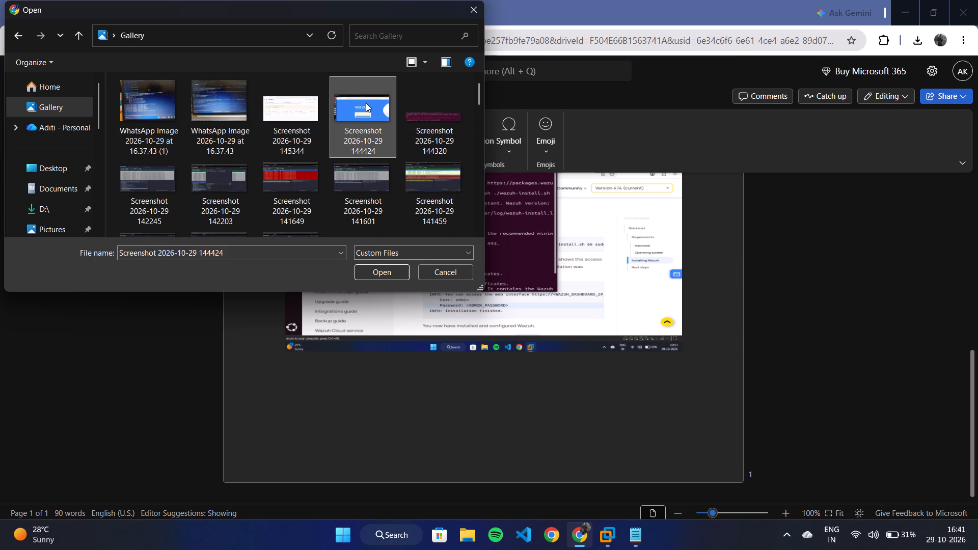
{"action": "left_click", "coordinate": [391, 276]}
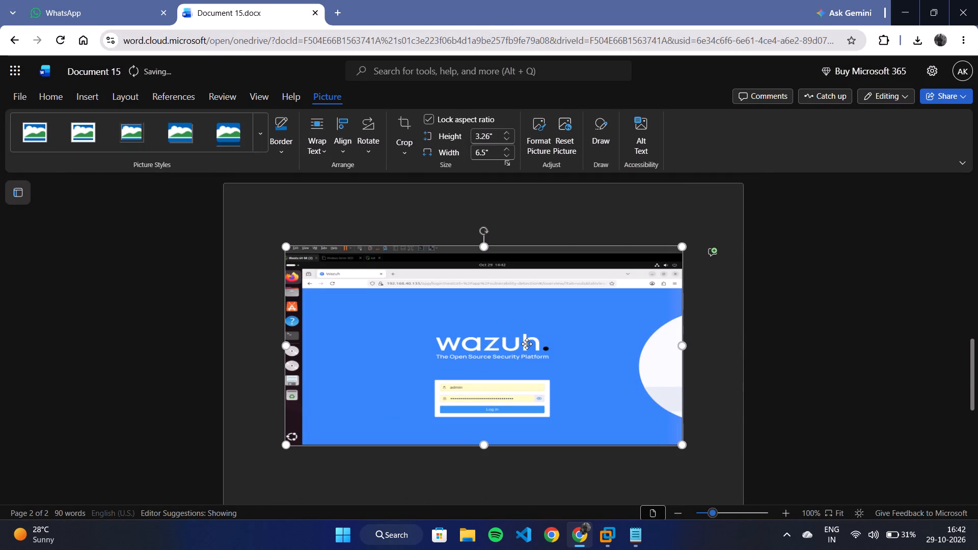
Start a new line below the Wazuh login page picture and open the choice of sources for inserting another picture.
{"action": "scroll", "coordinate": [419, 284], "scroll_direction": "down", "scroll_amount": 1}
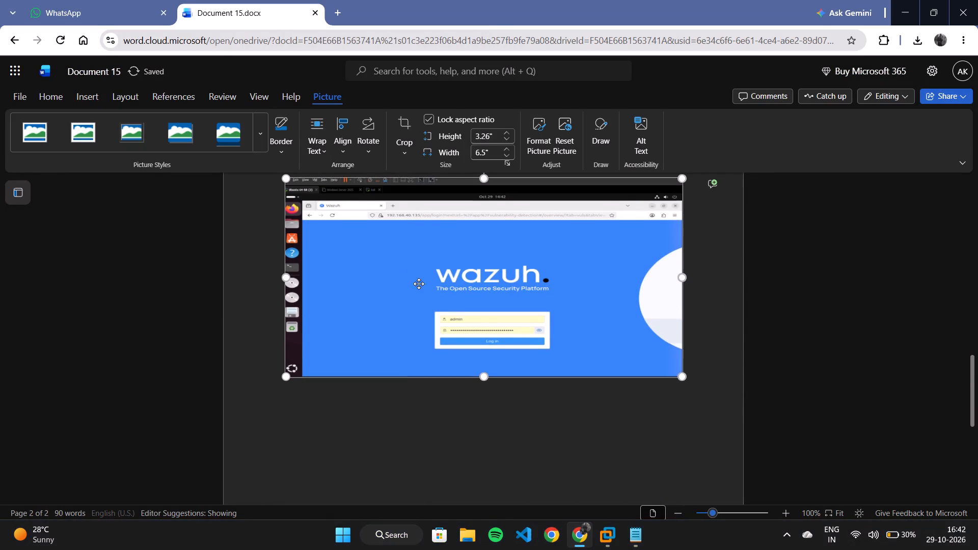
{"action": "left_click", "coordinate": [709, 386]}
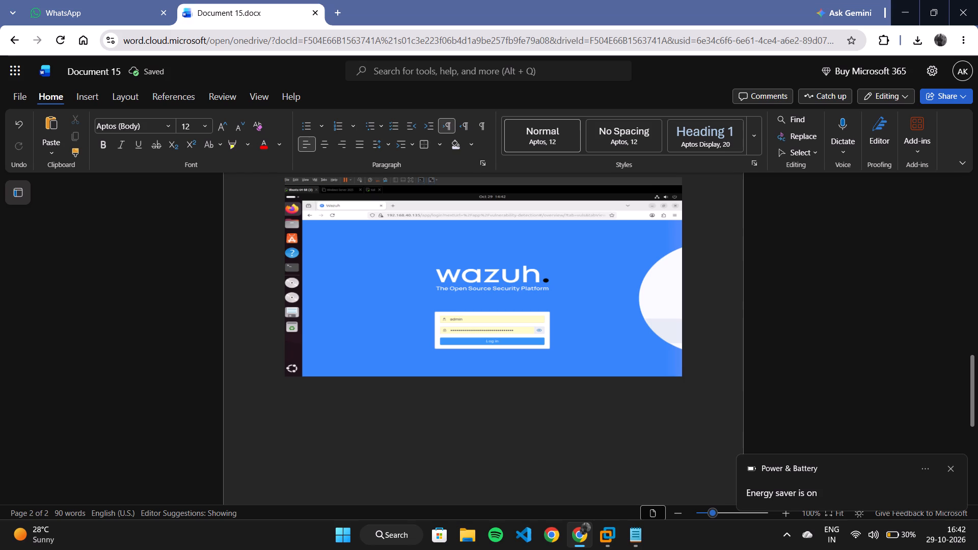
{"action": "key", "text": "Return"}
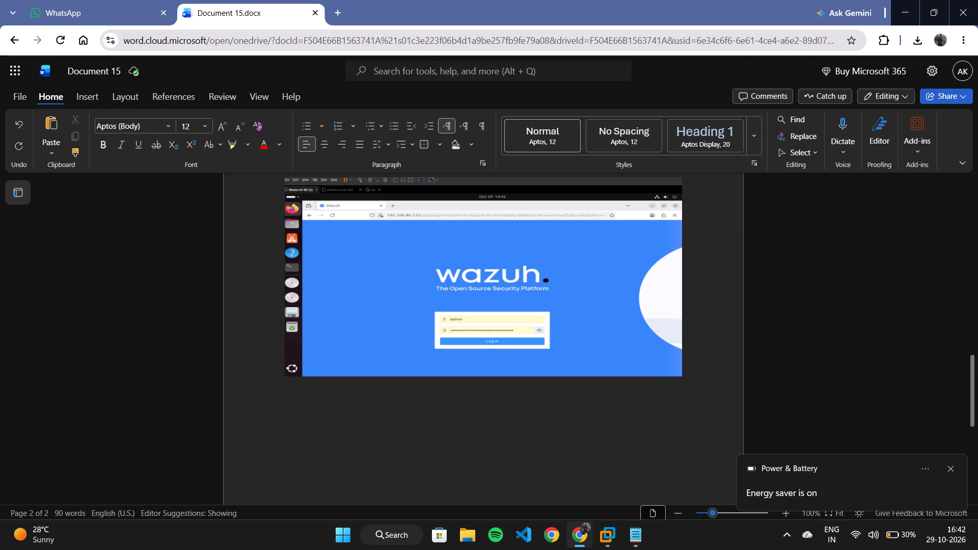
{"action": "left_click", "coordinate": [95, 101]}
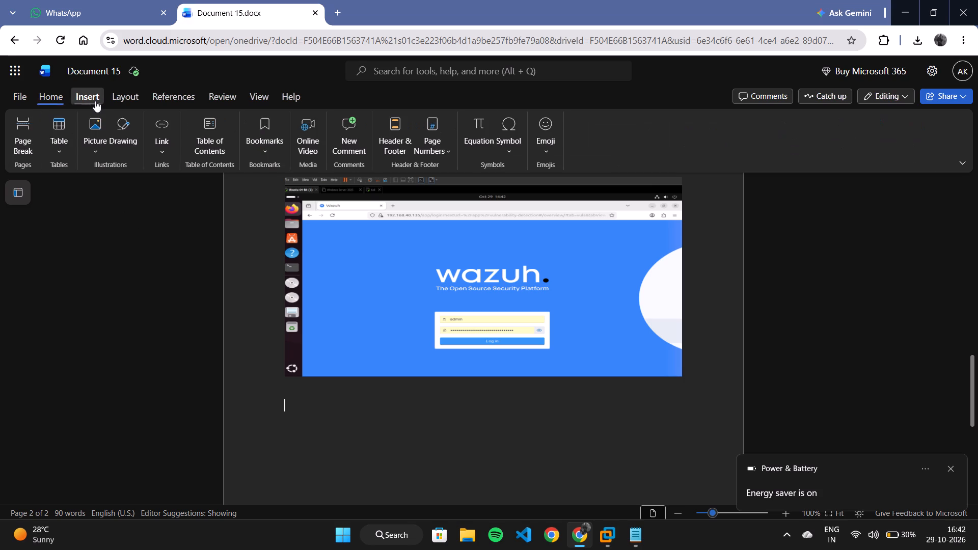
{"action": "left_click", "coordinate": [96, 126]}
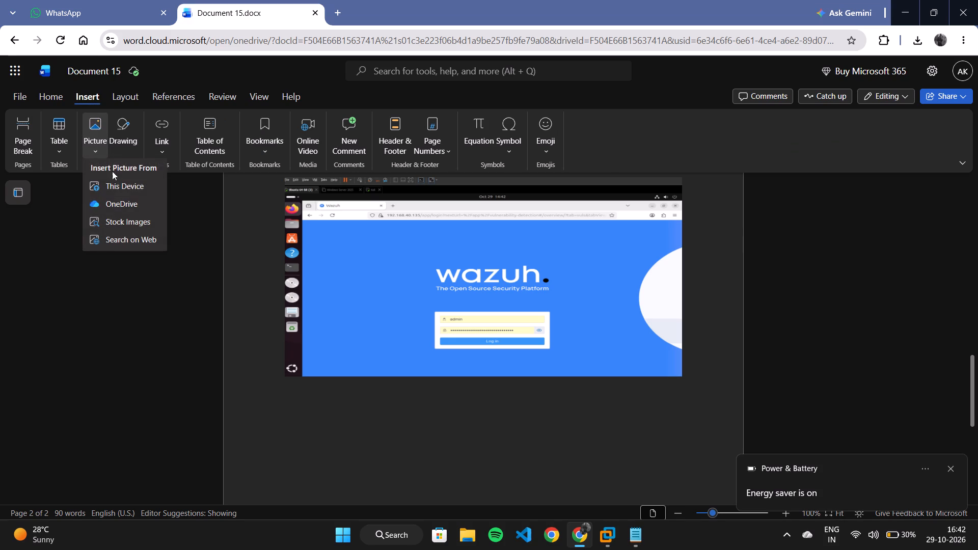
Insert the picture "WhatsApp Image 2026-10-29 at 16.37.42" from the D:\ folder on this device below the Wazuh login page picture.
{"action": "left_click", "coordinate": [115, 189]}
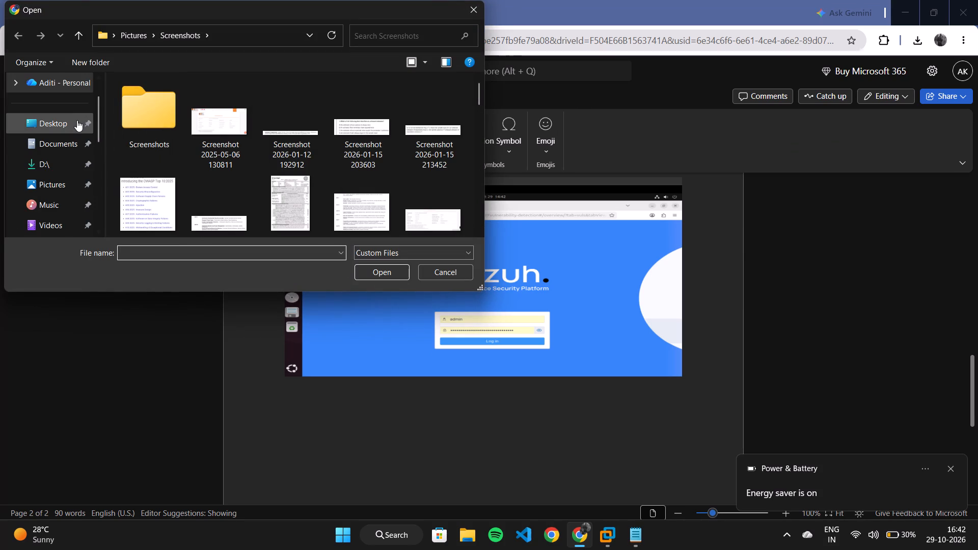
{"action": "scroll", "coordinate": [77, 120], "scroll_direction": "up", "scroll_amount": 1}
{"action": "left_click", "coordinate": [66, 113]}
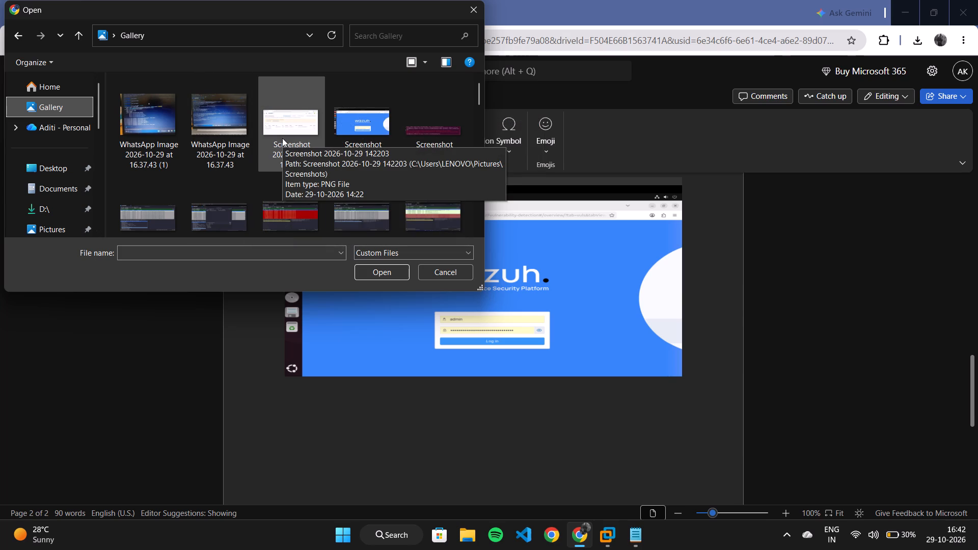
{"action": "left_click", "coordinate": [54, 213]}
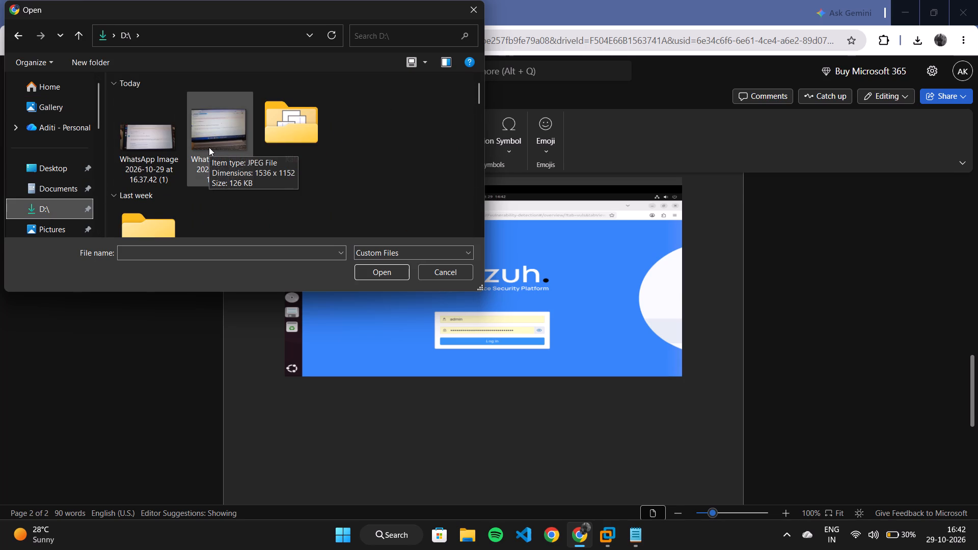
{"action": "left_click", "coordinate": [209, 147]}
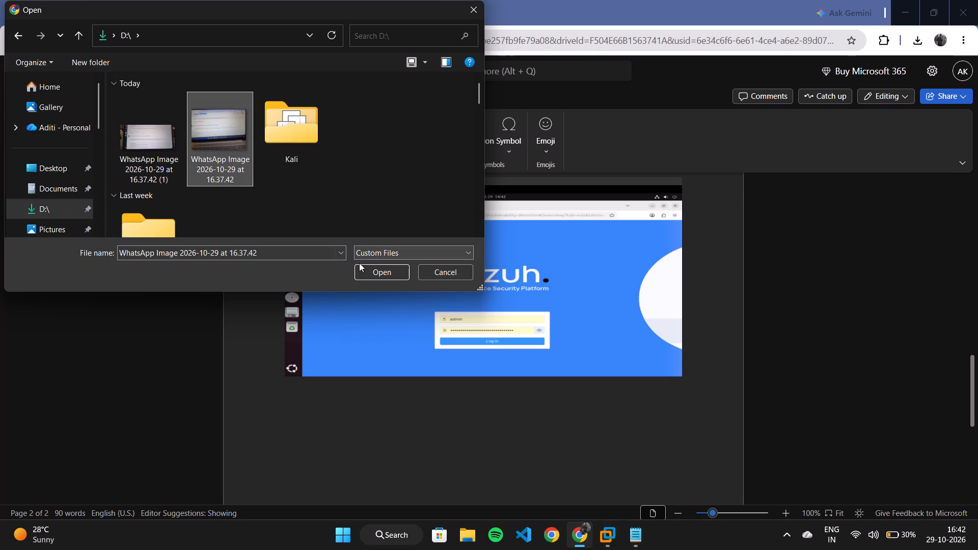
{"action": "left_click", "coordinate": [359, 266]}
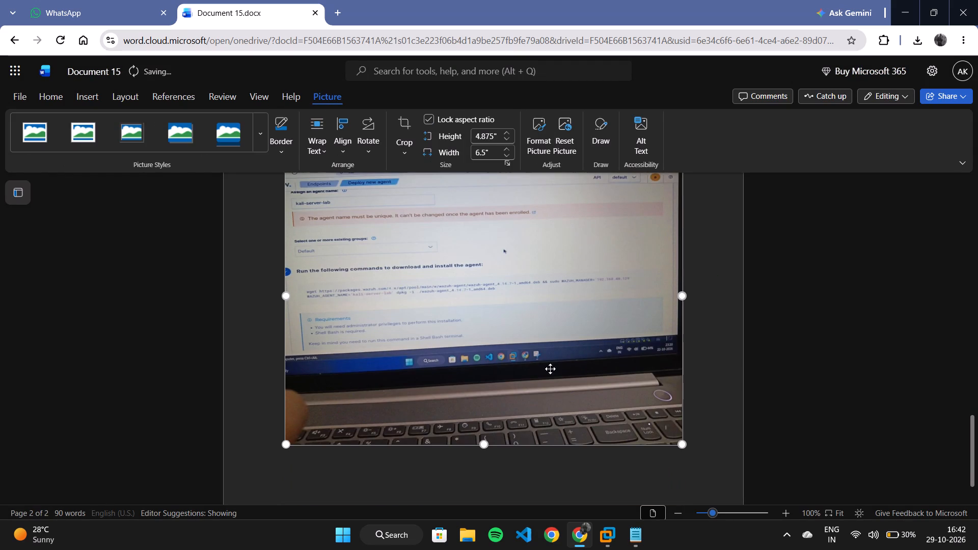
Start a new line below the laptop photo and insert "WhatsApp Image 2026-10-29 at 16.37.42 (1)" from the D:\ folder there.
{"action": "scroll", "coordinate": [598, 381], "scroll_direction": "down", "scroll_amount": 1}
{"action": "left_click", "coordinate": [533, 426]}
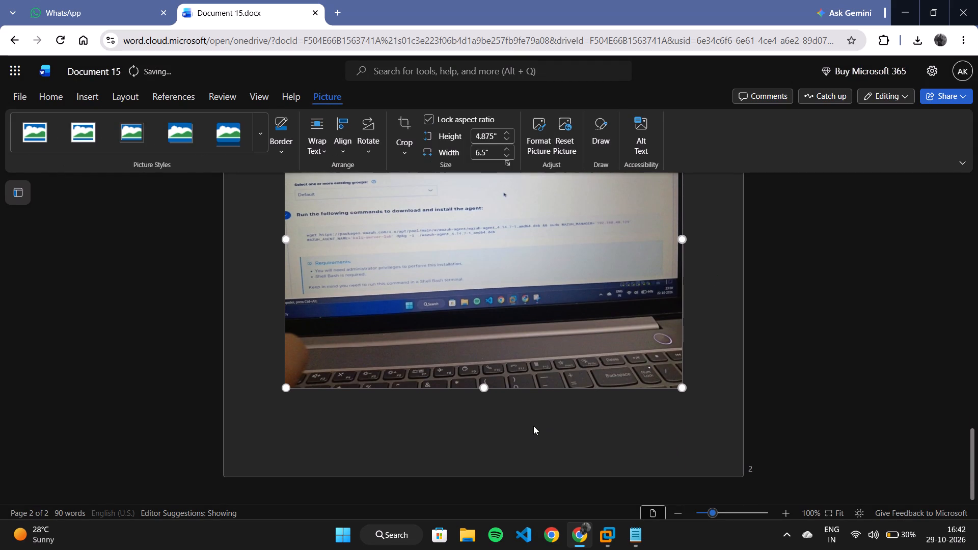
{"action": "left_click", "coordinate": [700, 391]}
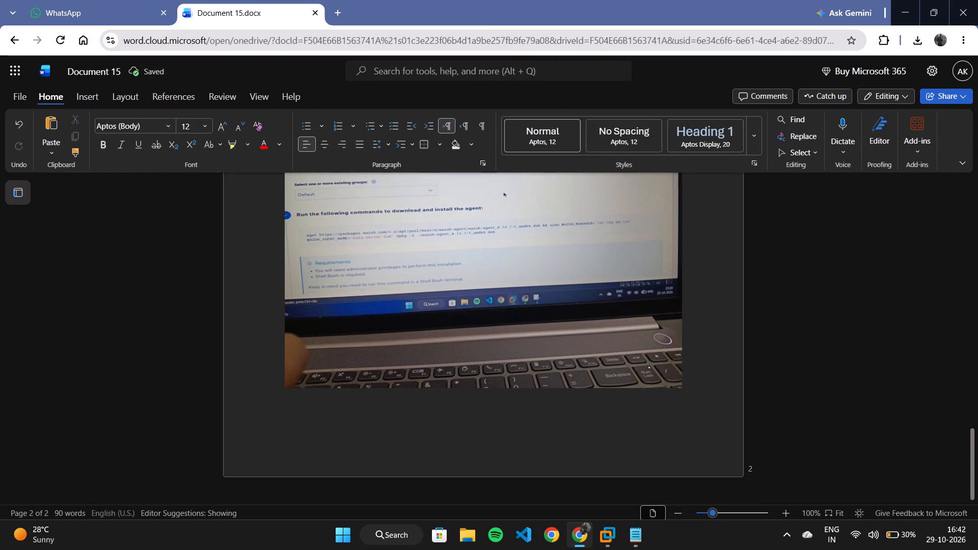
{"action": "key", "text": "Return"}
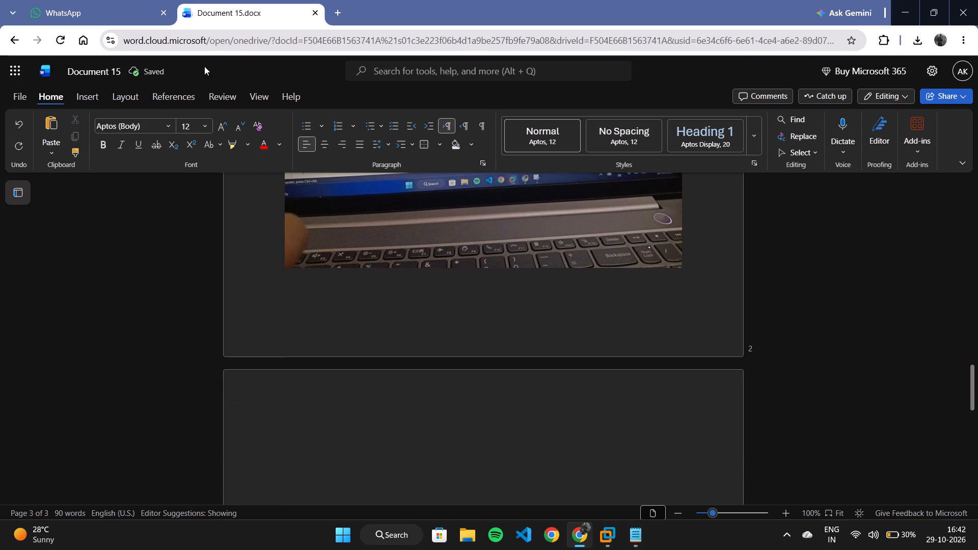
{"action": "left_click", "coordinate": [84, 93]}
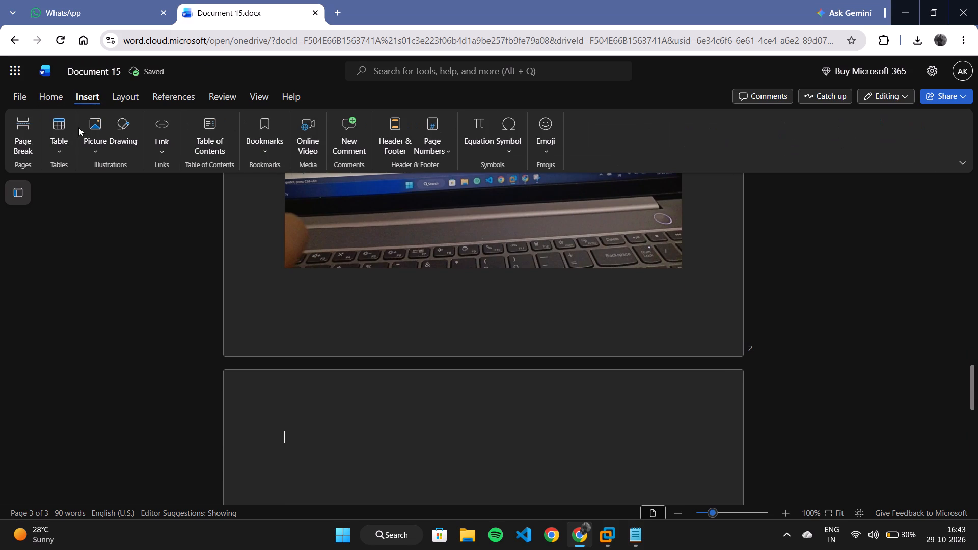
{"action": "left_click", "coordinate": [95, 133]}
{"action": "left_click", "coordinate": [110, 183]}
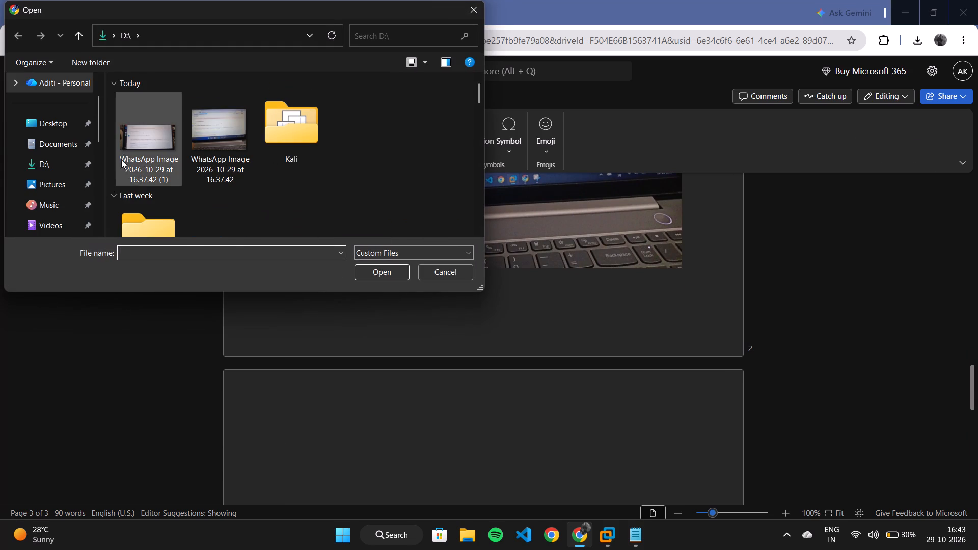
{"action": "left_click", "coordinate": [160, 123]}
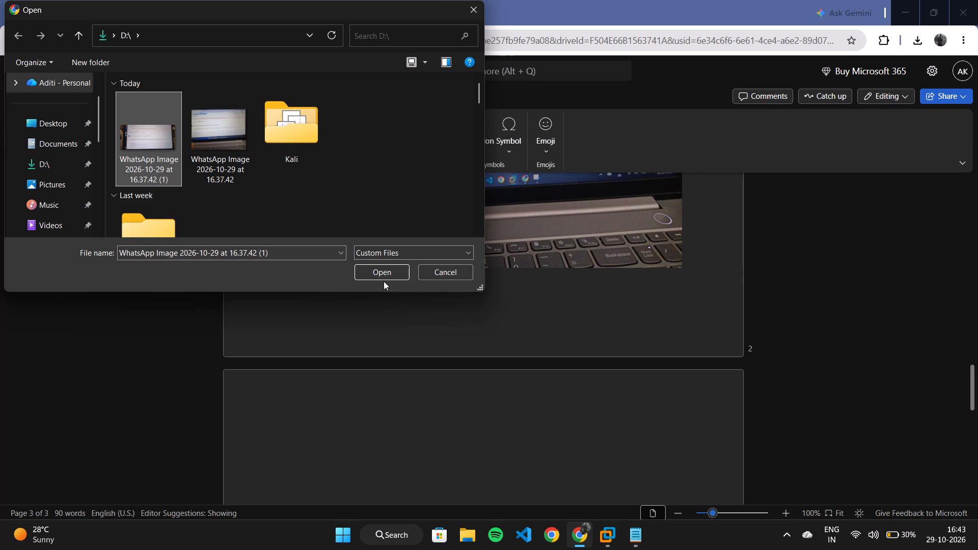
{"action": "left_click", "coordinate": [377, 275]}
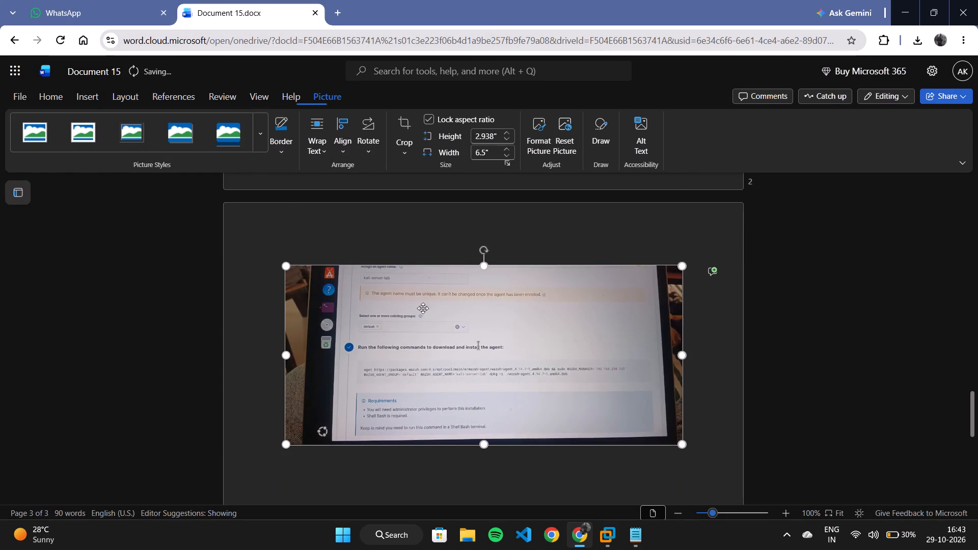
Place the cursor in the empty space below the newly inserted agent deployment photo on page 3.
{"action": "scroll", "coordinate": [545, 399], "scroll_direction": "down", "scroll_amount": 1}
{"action": "scroll", "coordinate": [545, 399], "scroll_direction": "up", "scroll_amount": 2}
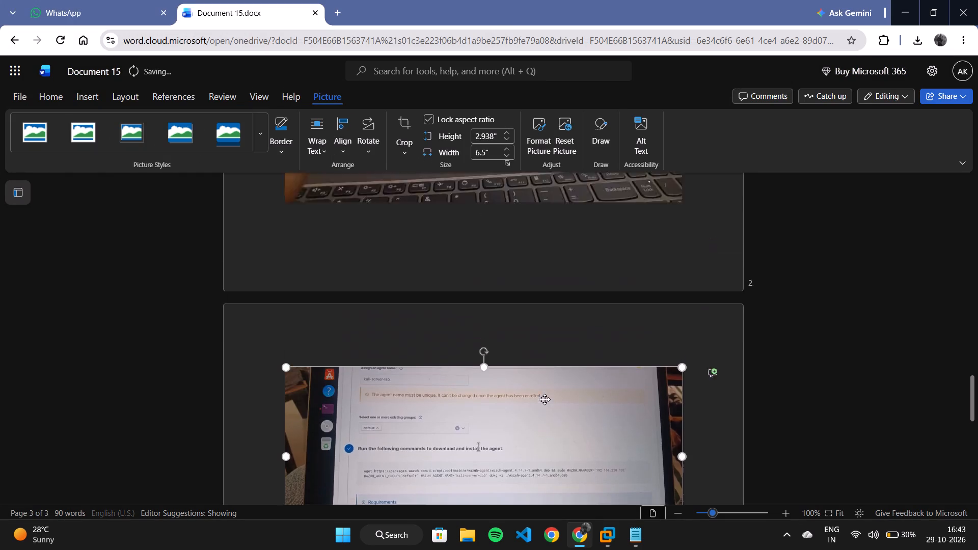
{"action": "scroll", "coordinate": [545, 399], "scroll_direction": "up", "scroll_amount": 3}
{"action": "scroll", "coordinate": [545, 399], "scroll_direction": "down", "scroll_amount": 2}
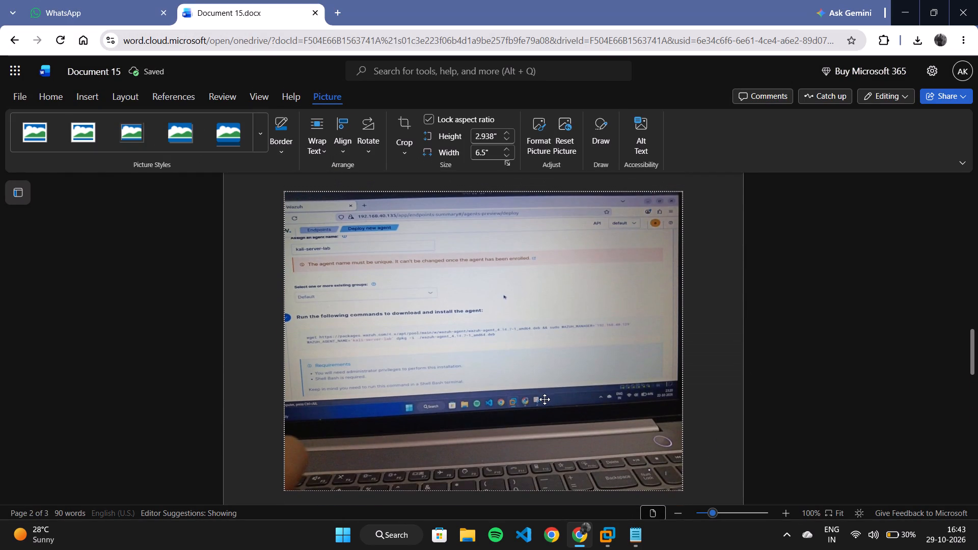
{"action": "scroll", "coordinate": [545, 399], "scroll_direction": "down", "scroll_amount": 1}
{"action": "left_click", "coordinate": [370, 268]}
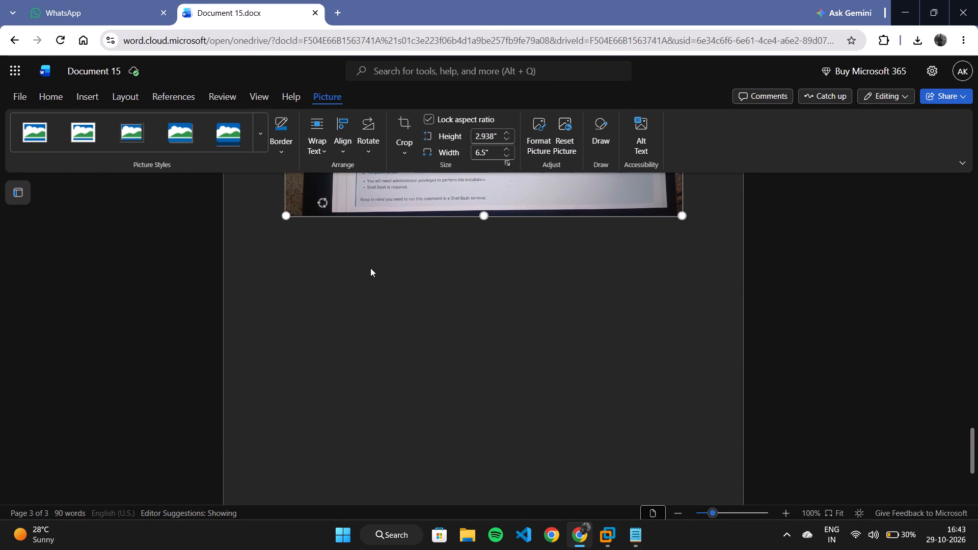
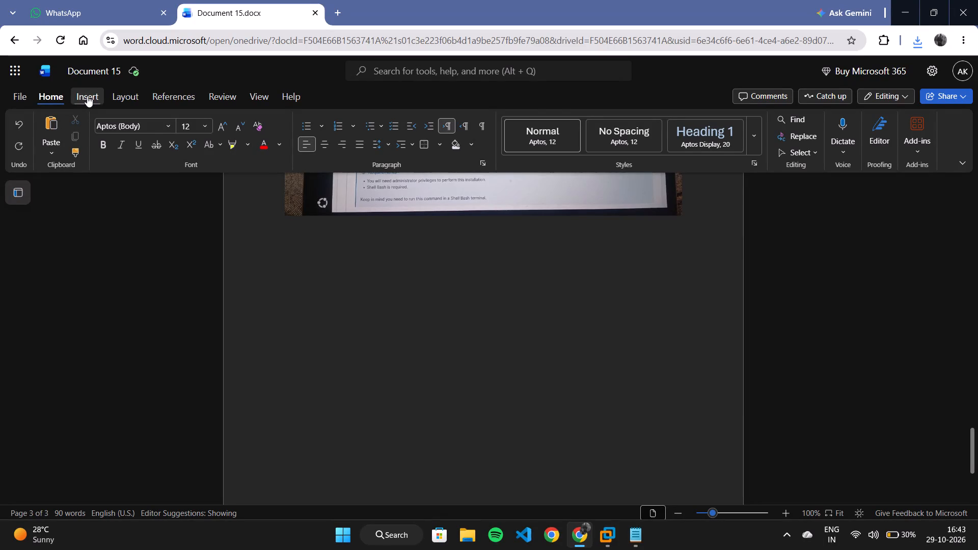
Insert the device picture "WhatsApp Image 2026-10-29 at 16.37.43" from Gallery on the empty line at the end of page 3.
{"action": "left_click", "coordinate": [102, 131]}
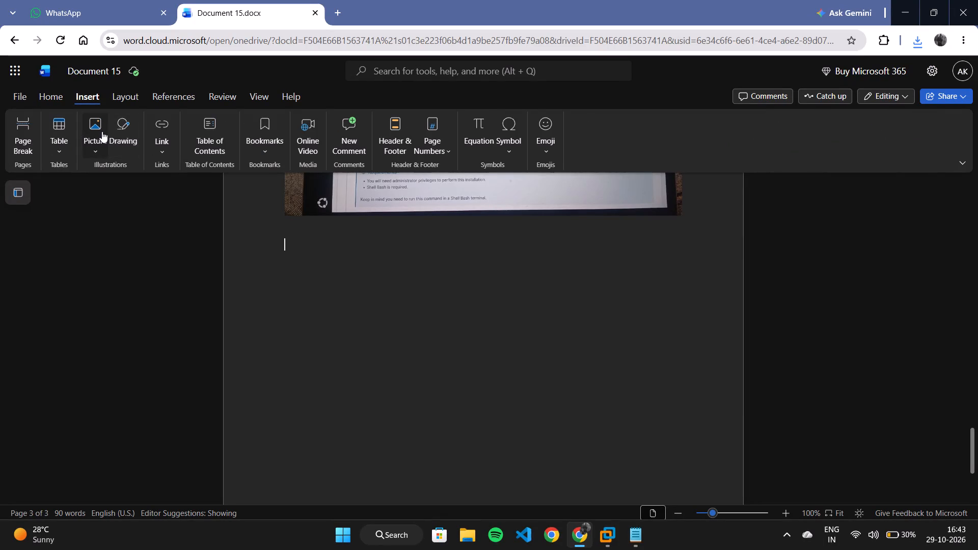
{"action": "left_click", "coordinate": [116, 181]}
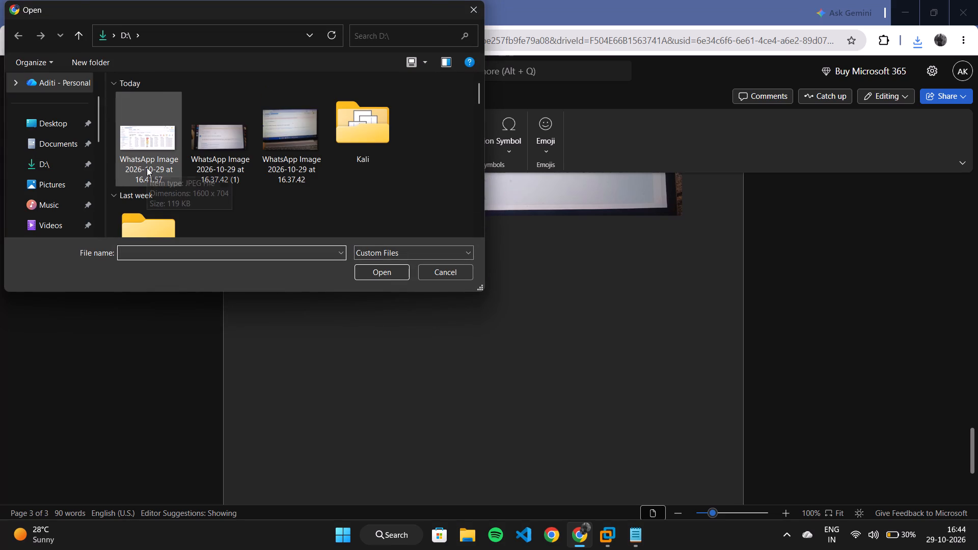
{"action": "left_click", "coordinate": [38, 163]}
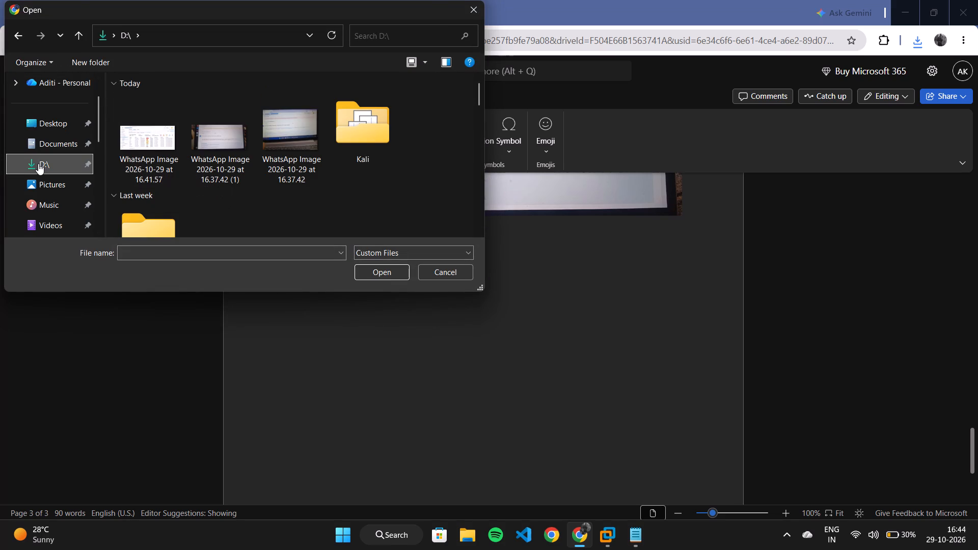
{"action": "left_click", "coordinate": [42, 163]}
{"action": "scroll", "coordinate": [52, 119], "scroll_direction": "up", "scroll_amount": 2}
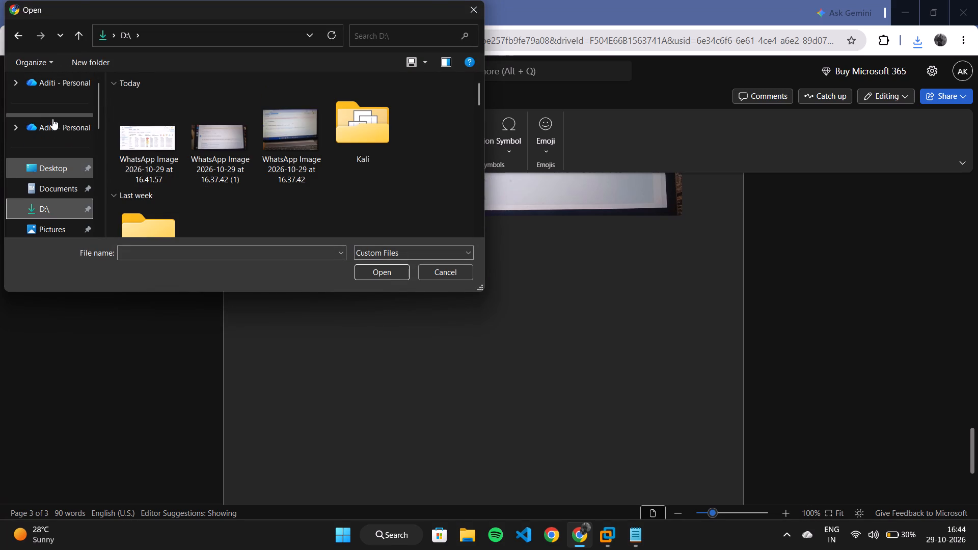
{"action": "left_click", "coordinate": [59, 102]}
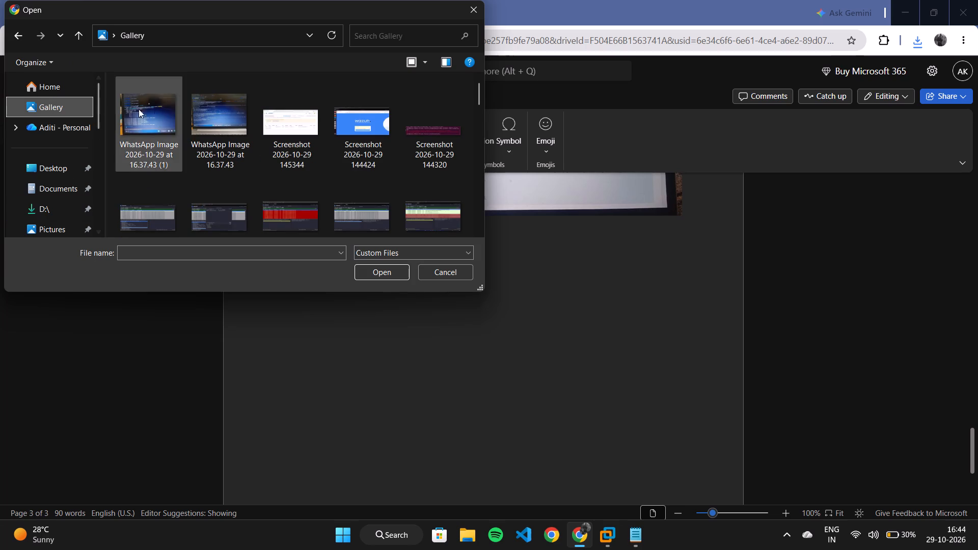
{"action": "left_click", "coordinate": [193, 114]}
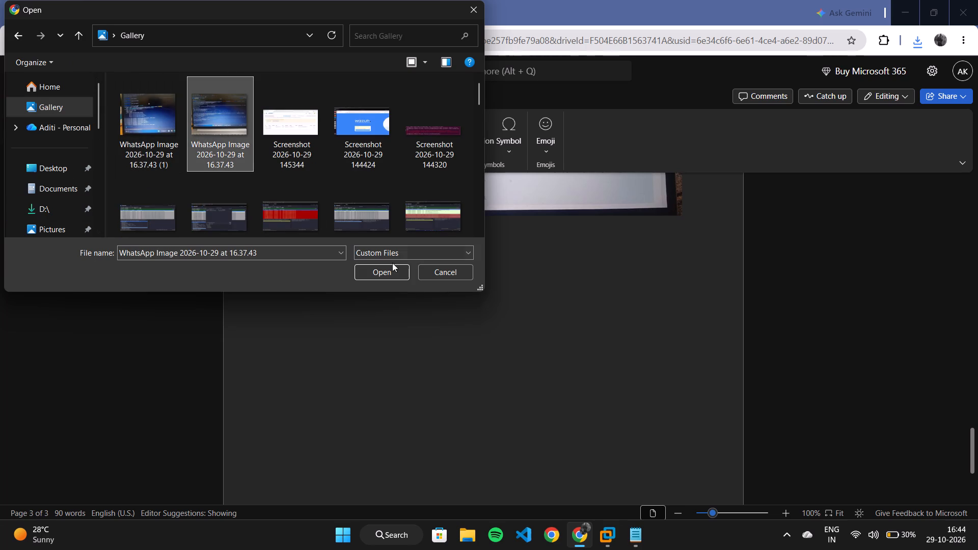
{"action": "left_click", "coordinate": [386, 269]}
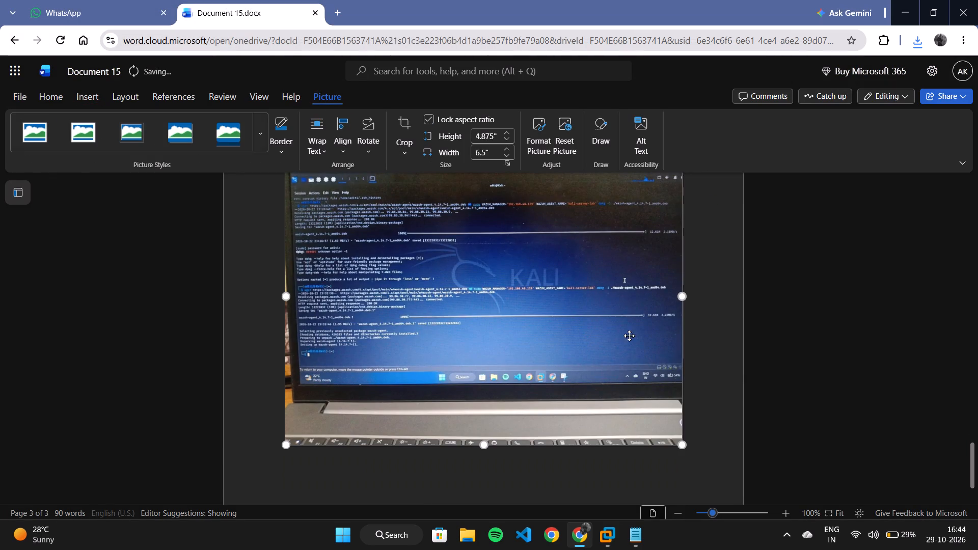
Start a new line below the Kali agent installation photo and insert "WhatsApp Image 2026-10-29 at 16.37.43 (1)" from the Pictures folder.
{"action": "left_click", "coordinate": [701, 448]}
{"action": "key", "text": "Return"}
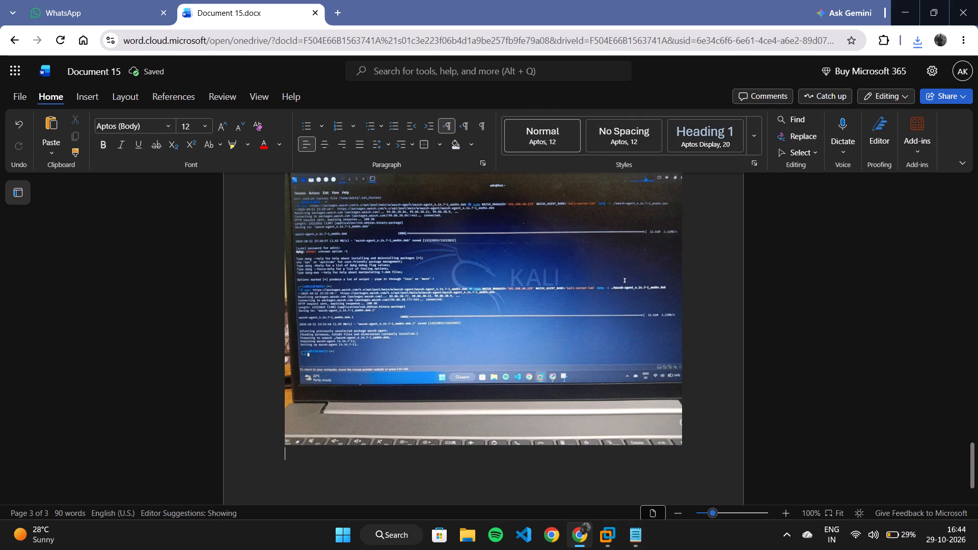
{"action": "left_click", "coordinate": [90, 97]}
{"action": "left_click", "coordinate": [87, 129]}
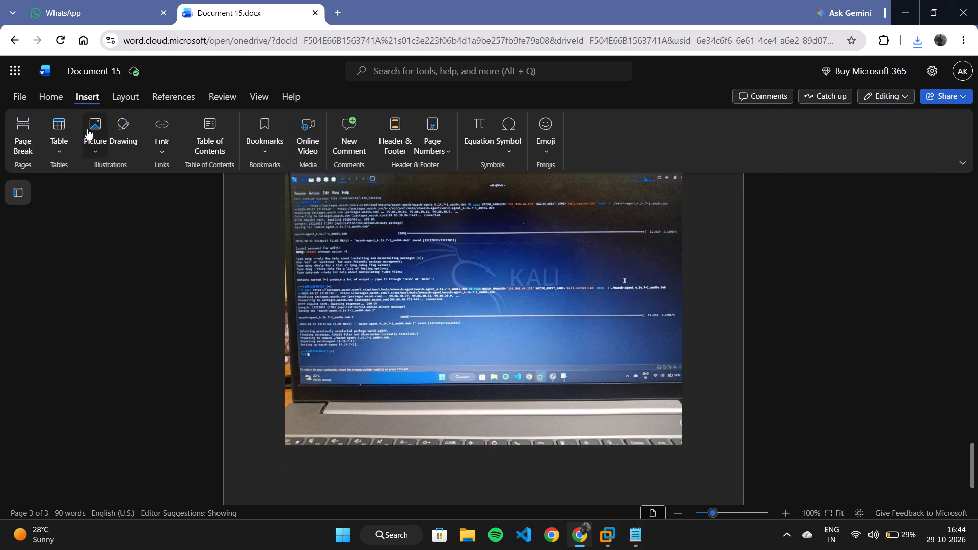
{"action": "left_click", "coordinate": [119, 187]}
{"action": "left_click", "coordinate": [210, 173]}
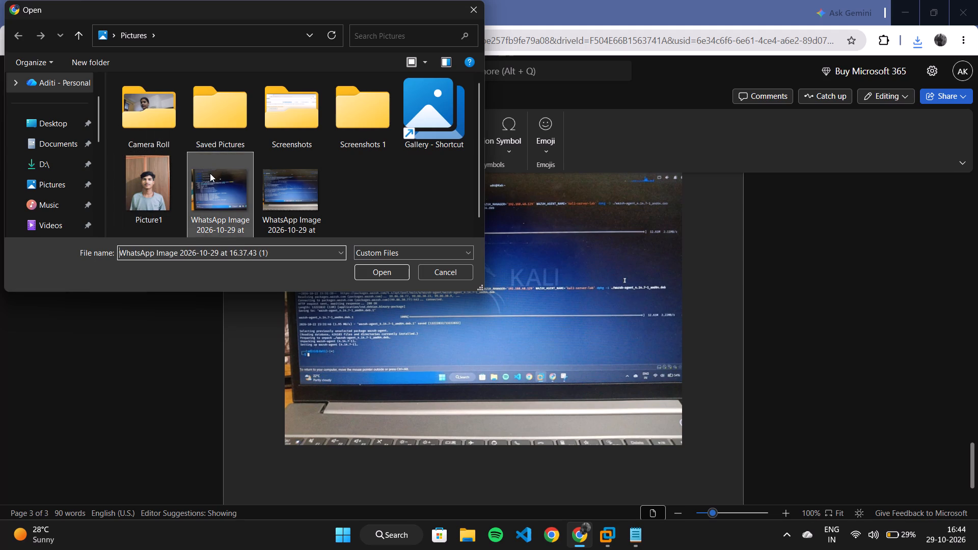
{"action": "left_click", "coordinate": [375, 274]}
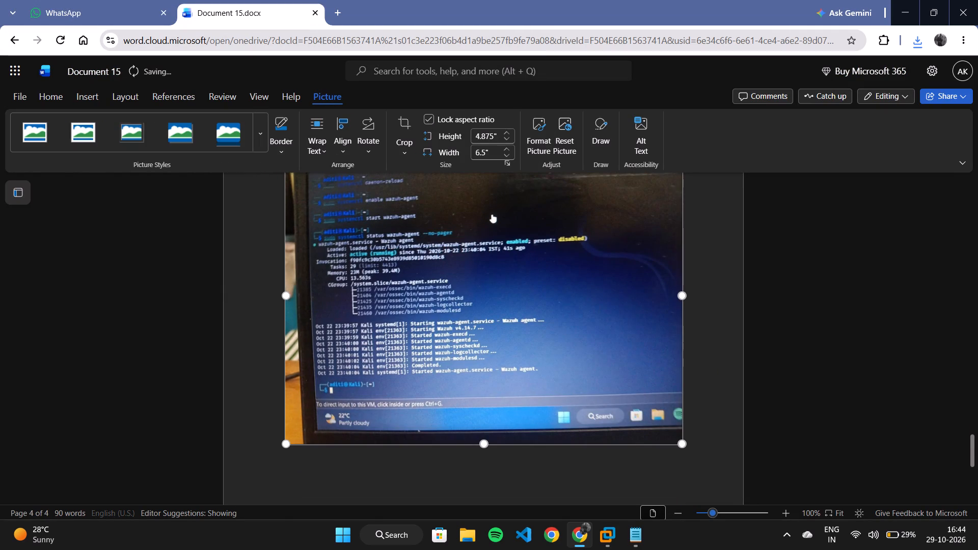
Start a new line below the wazuh-agent service status photo and insert "WhatsApp Image 2026-10-29 at 16.41.57" from D:\.
{"action": "left_click", "coordinate": [673, 459]}
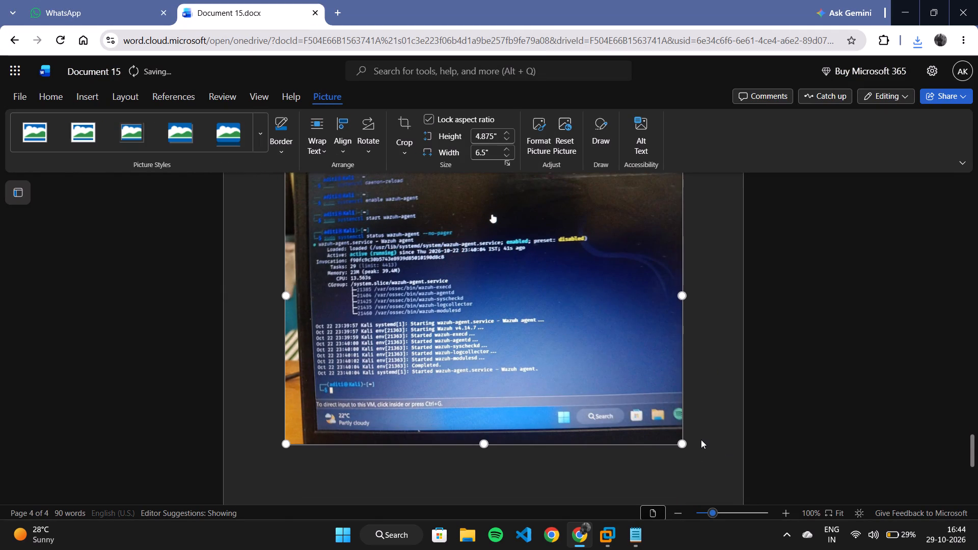
{"action": "left_click", "coordinate": [701, 439]}
{"action": "left_click", "coordinate": [697, 443]}
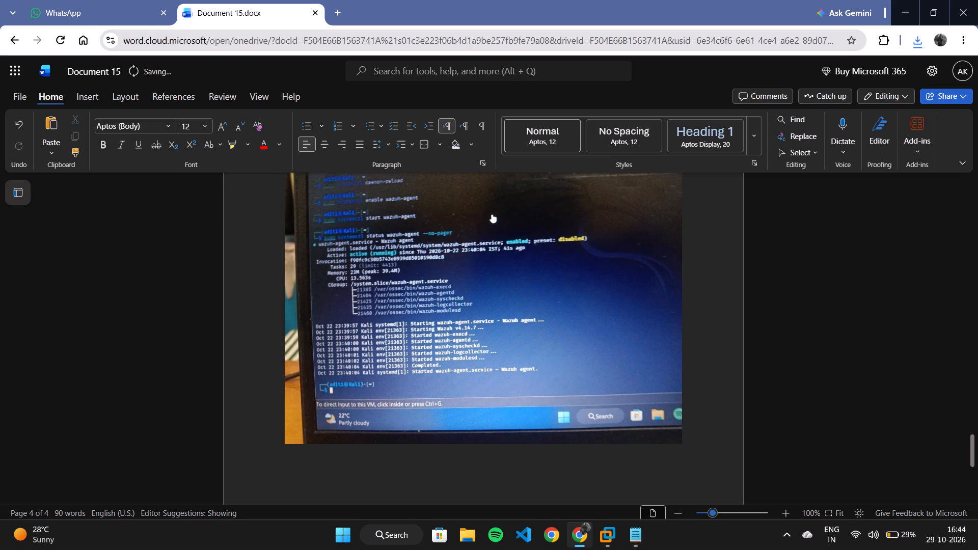
{"action": "key", "text": "Return"}
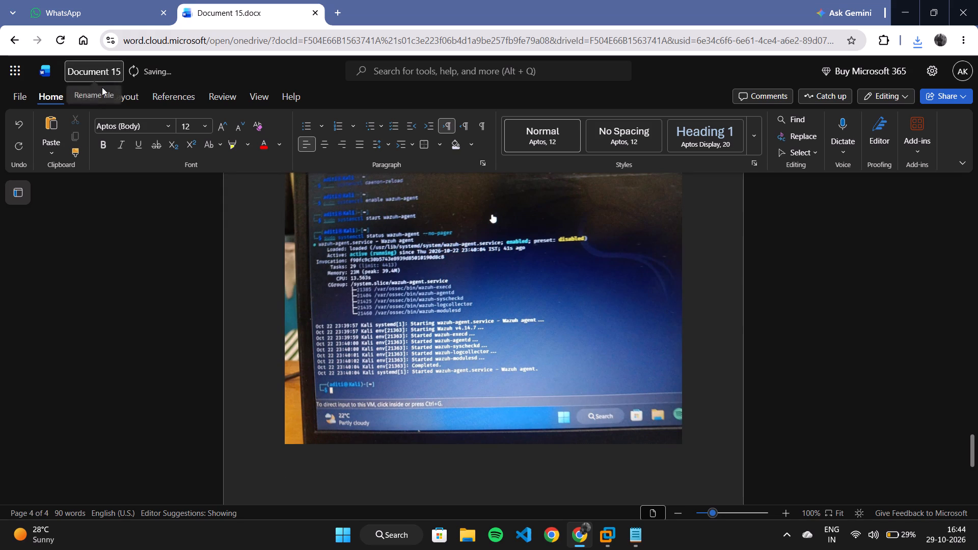
{"action": "left_click", "coordinate": [96, 93]}
{"action": "left_click", "coordinate": [93, 129]}
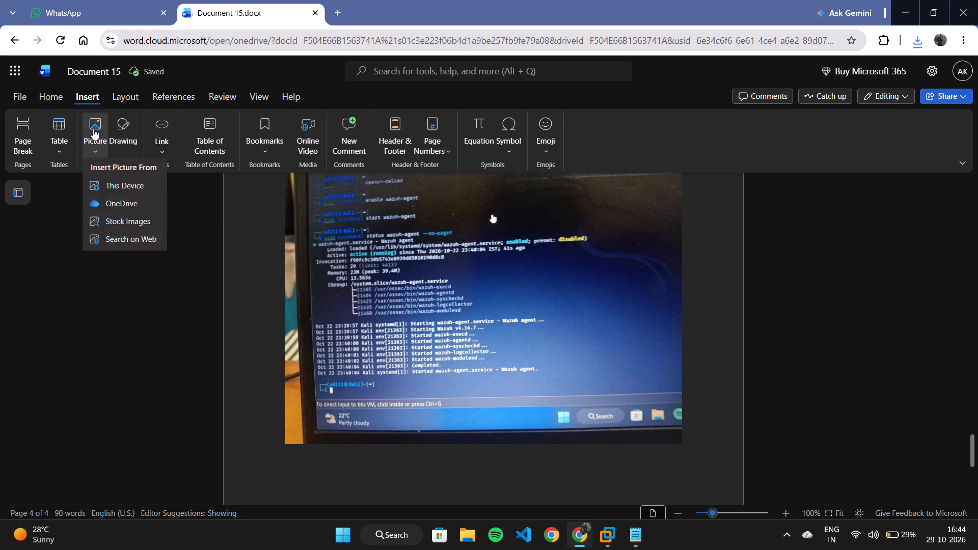
{"action": "left_click", "coordinate": [110, 186]}
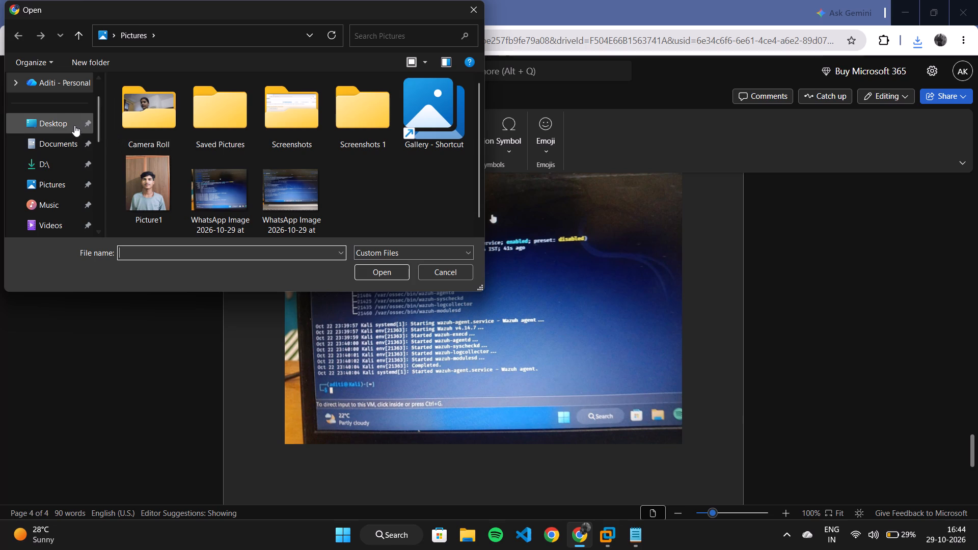
{"action": "left_click", "coordinate": [57, 160]}
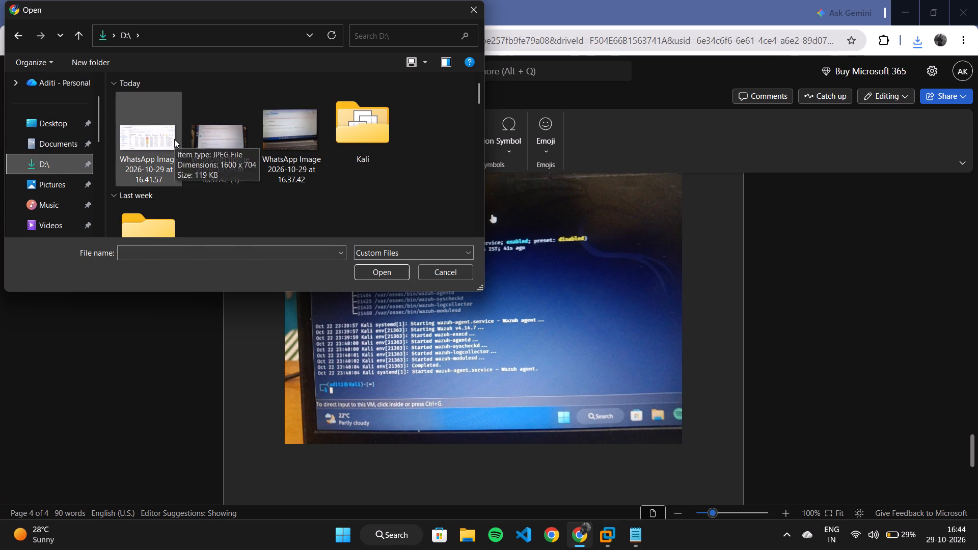
{"action": "left_click", "coordinate": [174, 139]}
{"action": "left_click", "coordinate": [377, 267]}
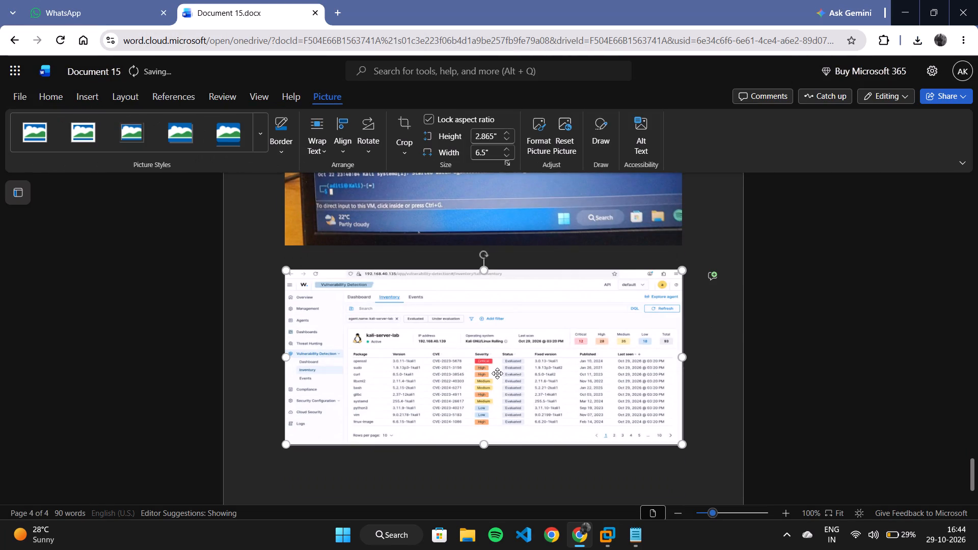
{"action": "right_click", "coordinate": [583, 331]}
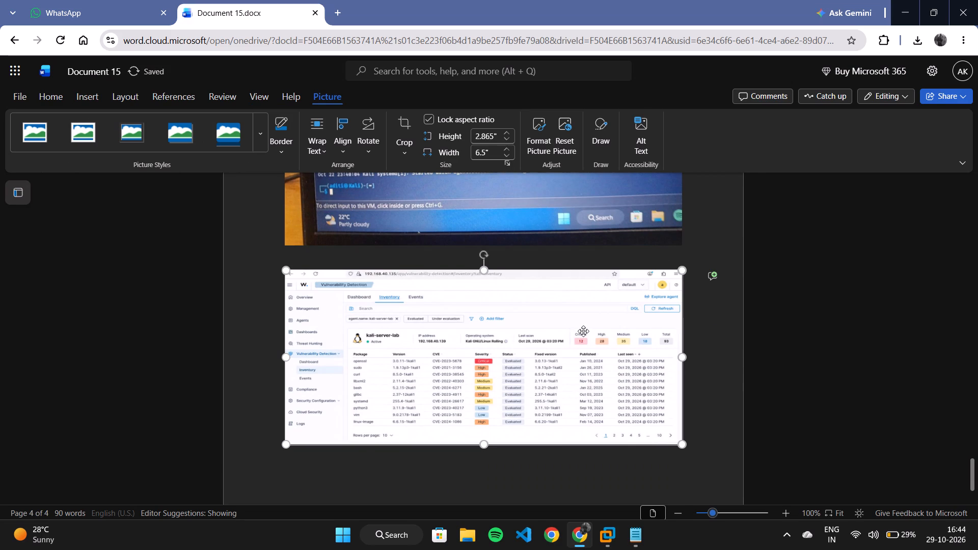
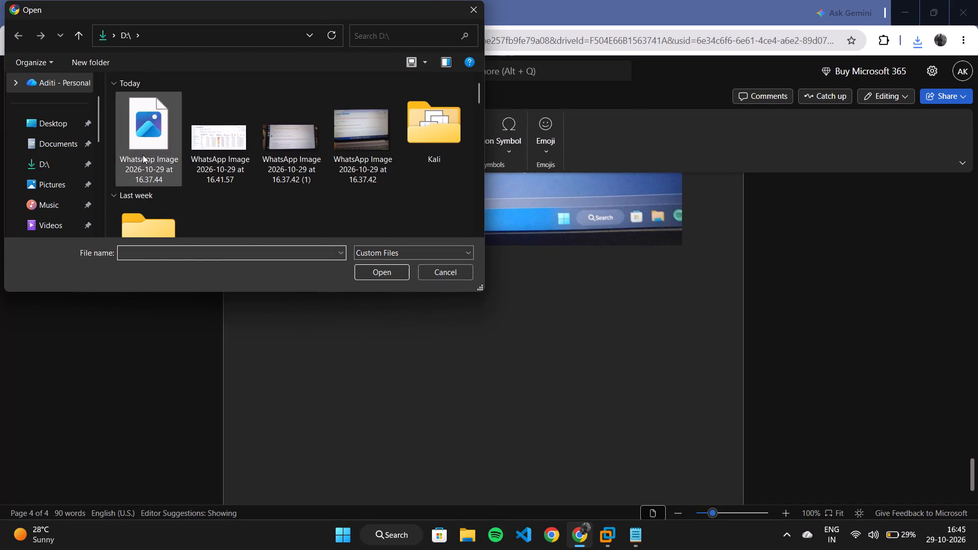
Insert the picture file "WhatsApp Image 2026-10-29 at 16.37.44" below the Wazuh login page picture.
{"action": "left_click", "coordinate": [146, 153]}
{"action": "left_click", "coordinate": [367, 273]}
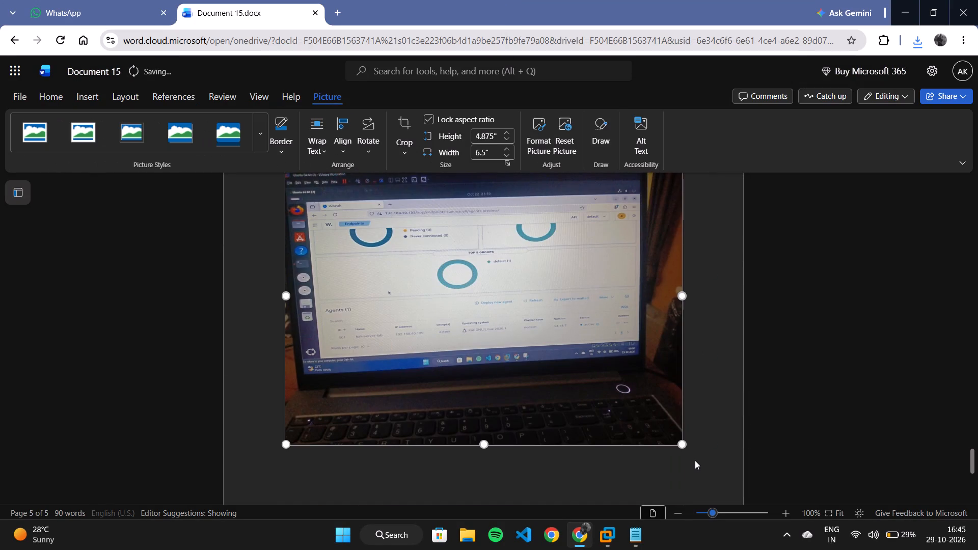
Insert the picture "WhatsApp Image 2026-10-29 at 16.41.57" from the device's D:\ folder on a new line below the laptop photo.
{"action": "left_click", "coordinate": [695, 460]}
{"action": "key", "text": "Return"}
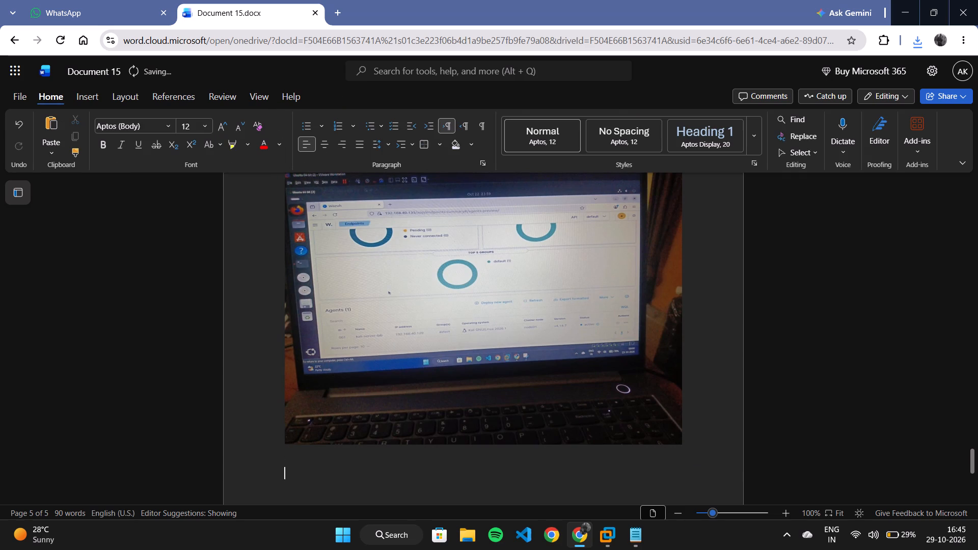
{"action": "left_click", "coordinate": [83, 93]}
{"action": "left_click", "coordinate": [84, 127]}
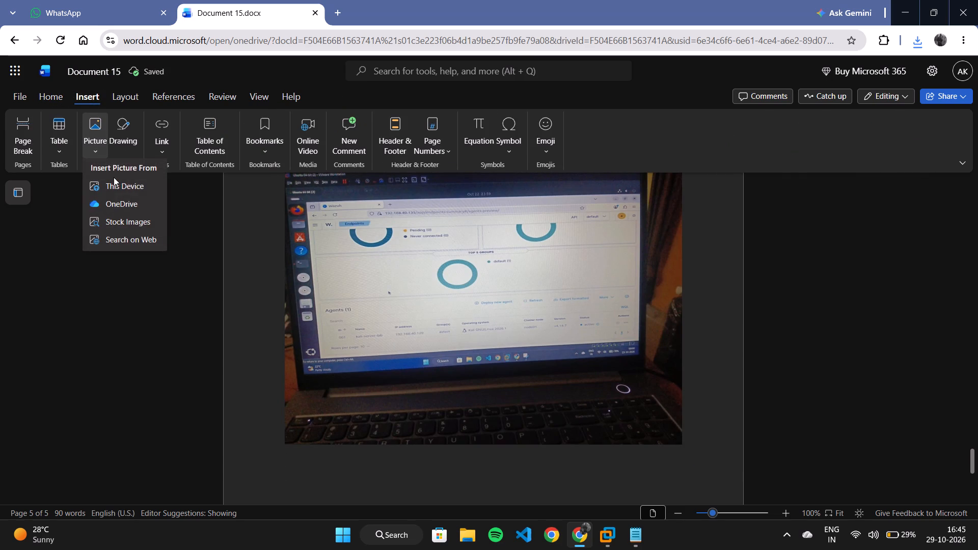
{"action": "left_click", "coordinate": [117, 189]}
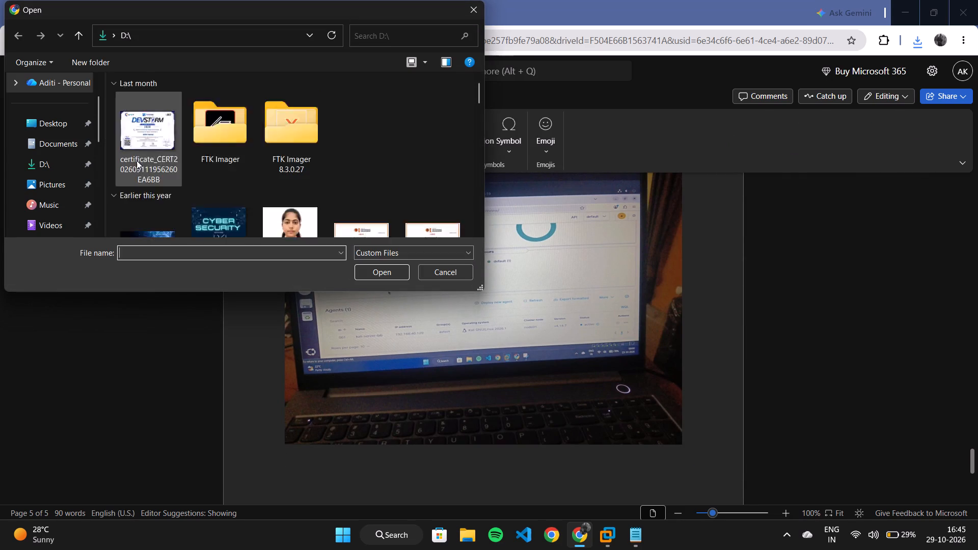
{"action": "left_click", "coordinate": [194, 145]}
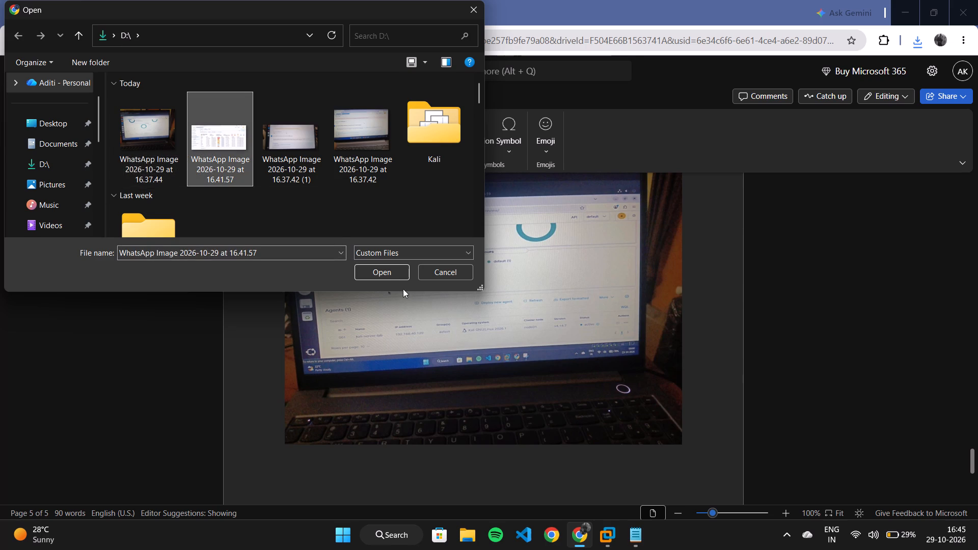
{"action": "left_click", "coordinate": [385, 277]}
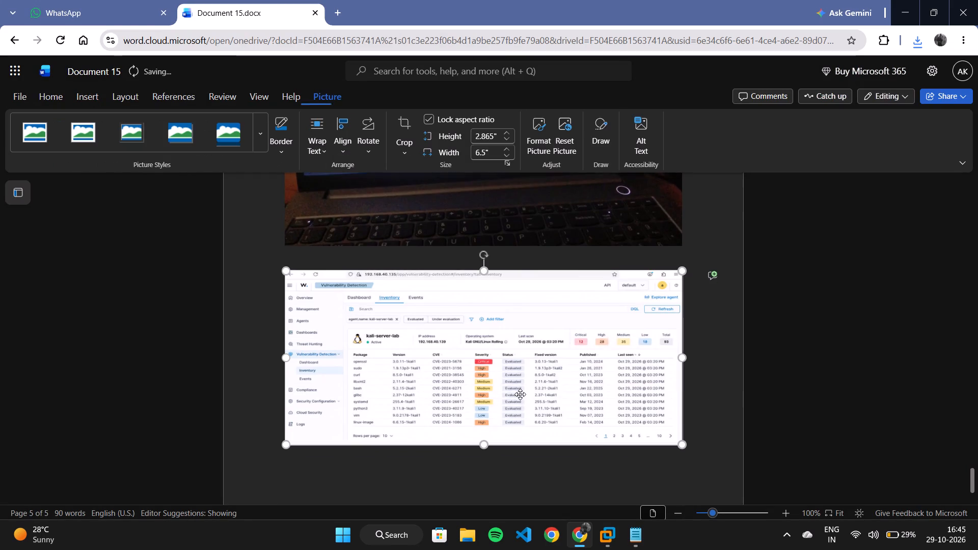
Add the heading line "2. Wireshark" below the vulnerability inventory picture and start a new line after it.
{"action": "scroll", "coordinate": [520, 394], "scroll_direction": "down", "scroll_amount": 1}
{"action": "left_click", "coordinate": [700, 391]}
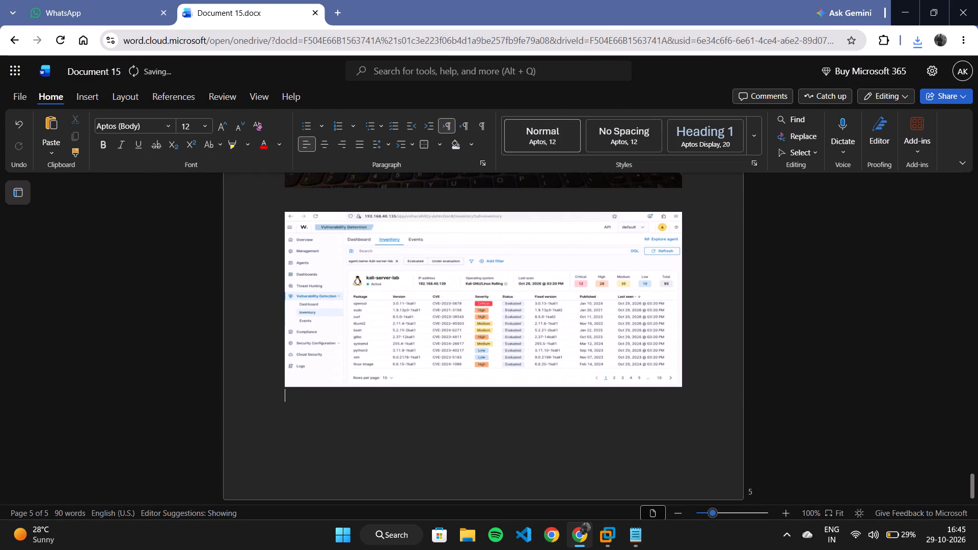
{"action": "key", "text": "Return"}
{"action": "key", "text": "shift+at"}
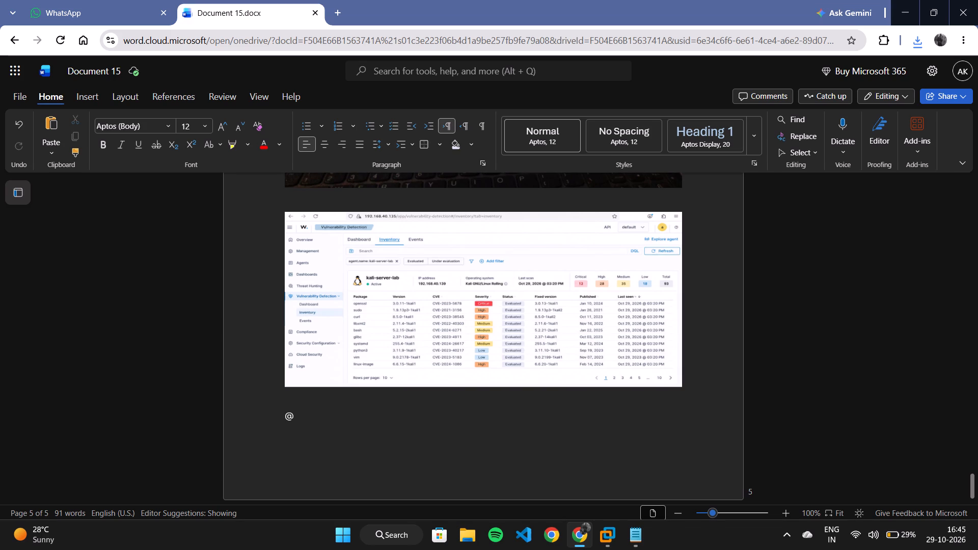
{"action": "key", "text": "BackSpace"}
{"action": "key", "text": "2"}
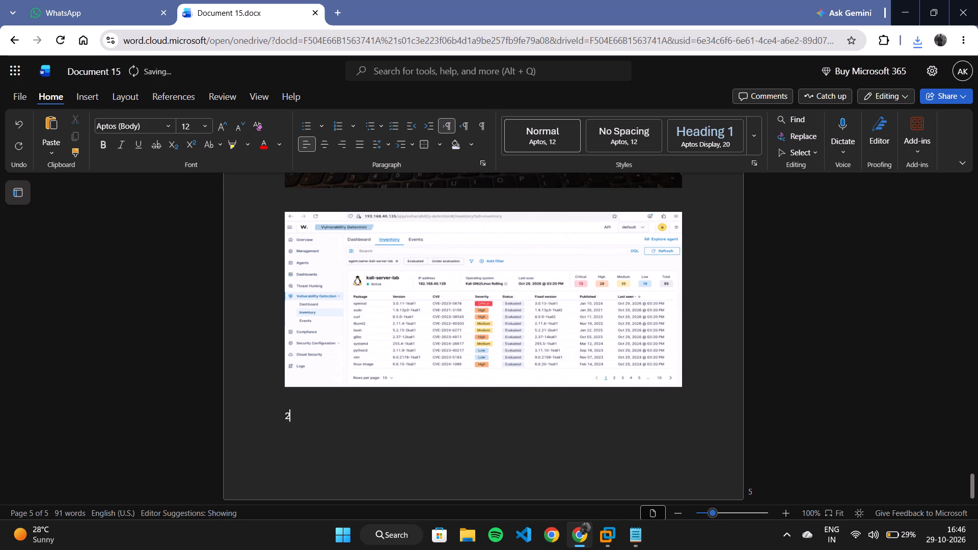
{"action": "type", "text": ". Wireshark"}
{"action": "key", "text": "Return"}
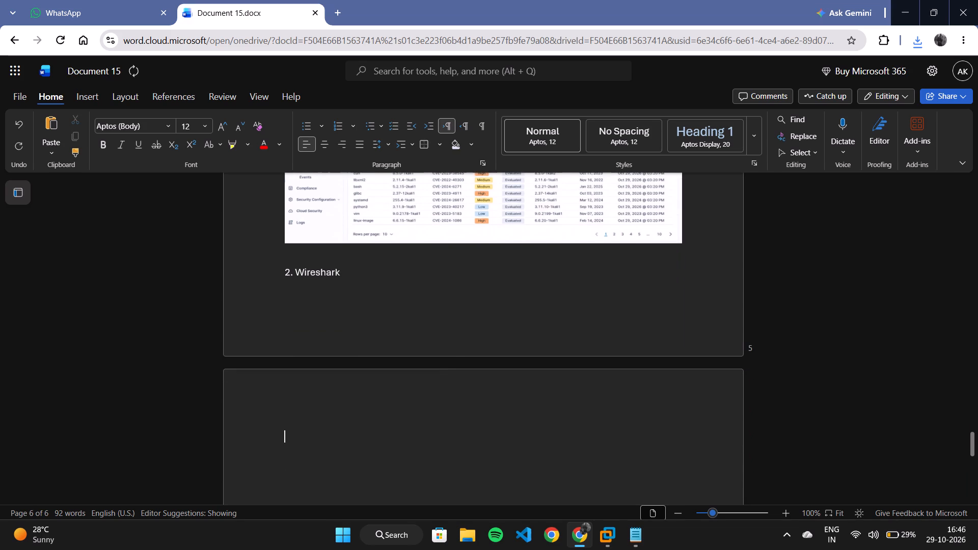
{"action": "left_click", "coordinate": [99, 98]}
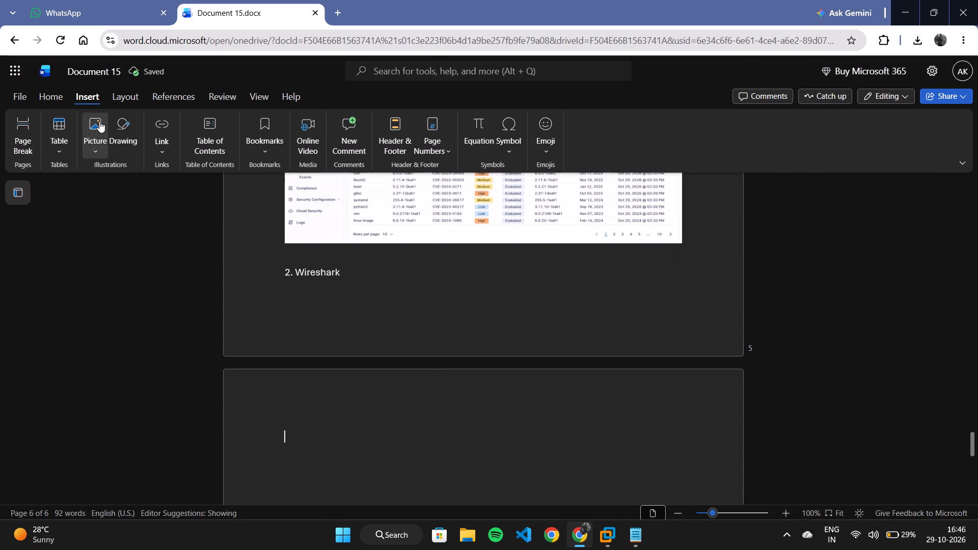
{"action": "left_click", "coordinate": [99, 121]}
{"action": "left_click", "coordinate": [121, 184]}
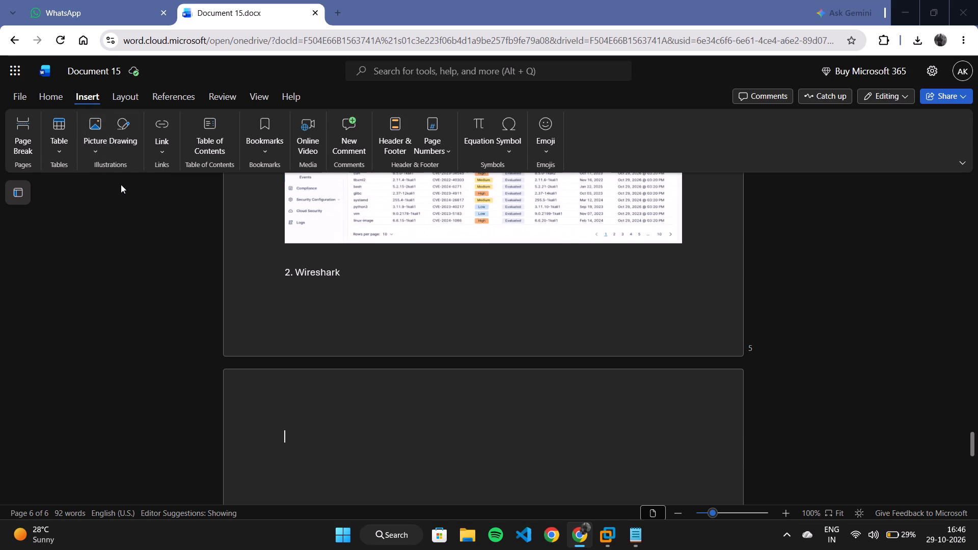
{"action": "scroll", "coordinate": [188, 184], "scroll_direction": "down", "scroll_amount": 1}
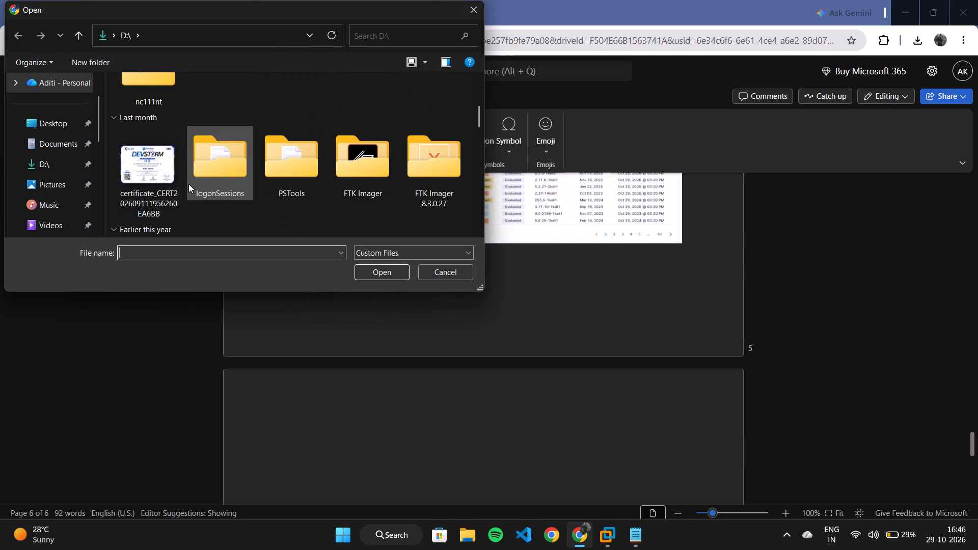
{"action": "scroll", "coordinate": [188, 184], "scroll_direction": "down", "scroll_amount": 1}
{"action": "scroll", "coordinate": [70, 156], "scroll_direction": "up", "scroll_amount": 2}
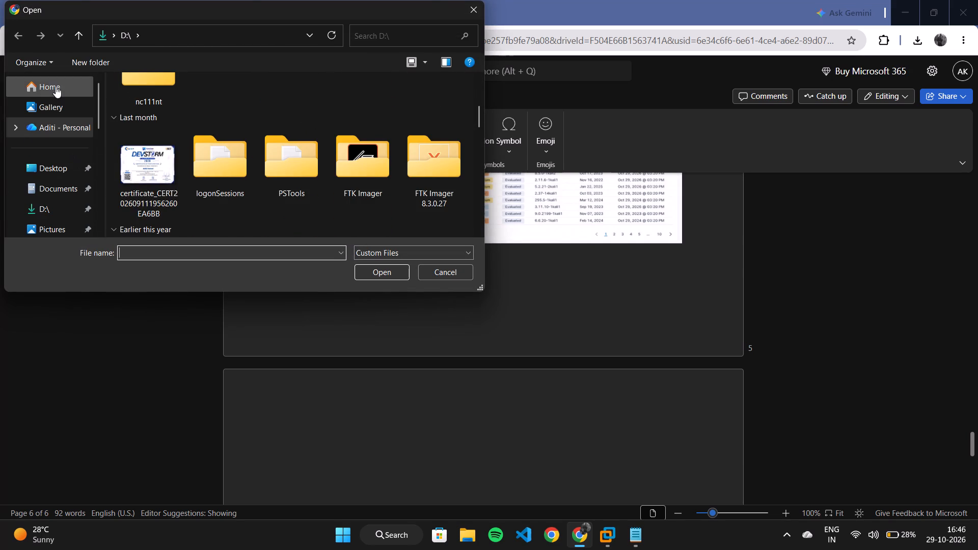
{"action": "left_click", "coordinate": [51, 102]}
{"action": "scroll", "coordinate": [297, 187], "scroll_direction": "down", "scroll_amount": 1}
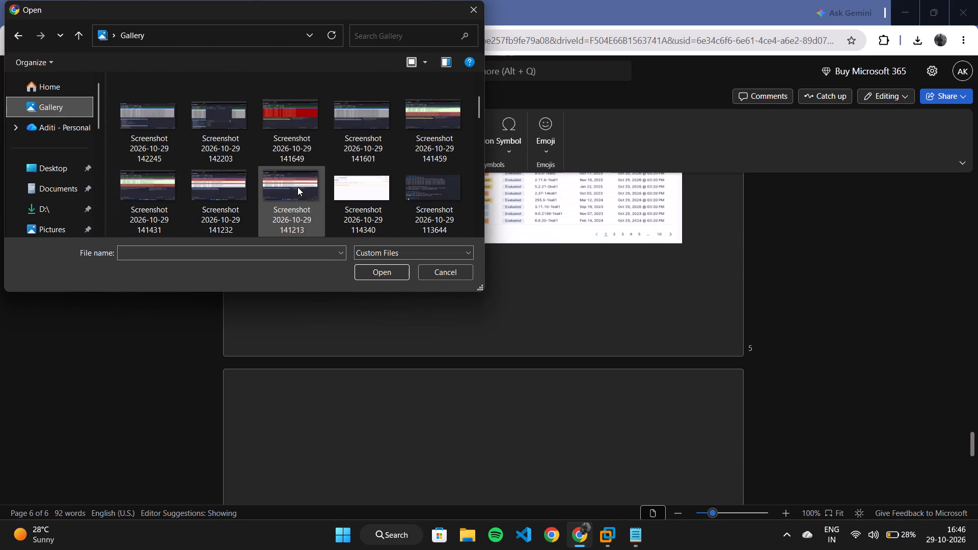
{"action": "scroll", "coordinate": [297, 187], "scroll_direction": "down", "scroll_amount": 1}
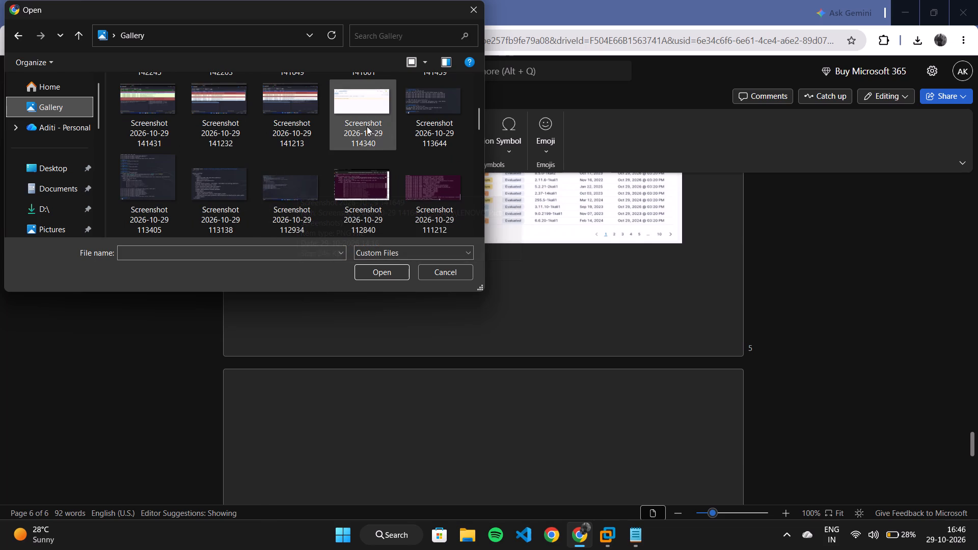
{"action": "left_click", "coordinate": [319, 112]}
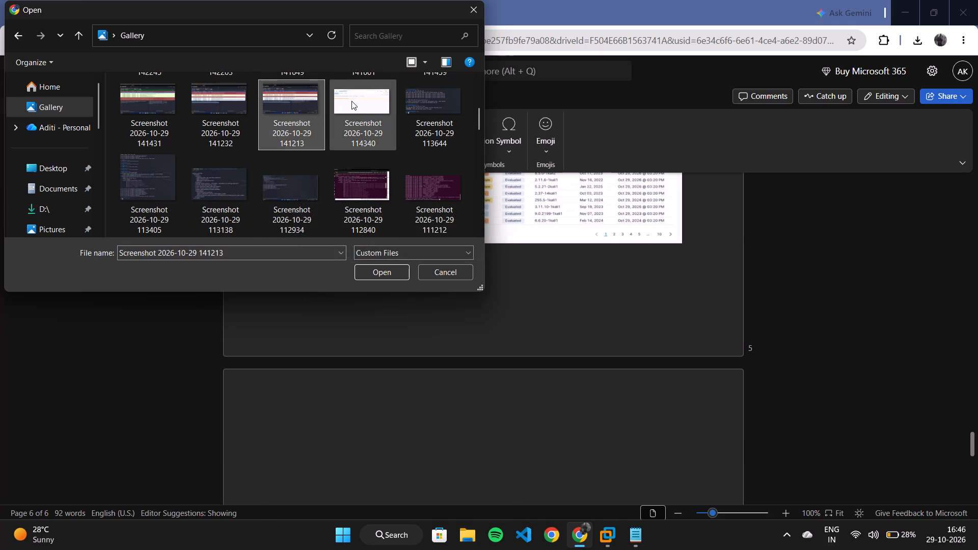
{"action": "left_click", "coordinate": [351, 101]}
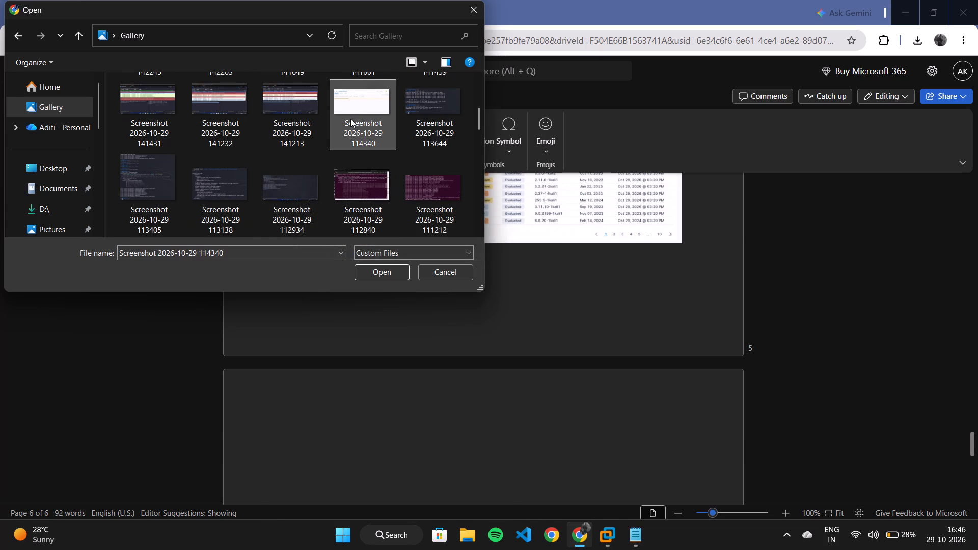
{"action": "left_click", "coordinate": [309, 99]}
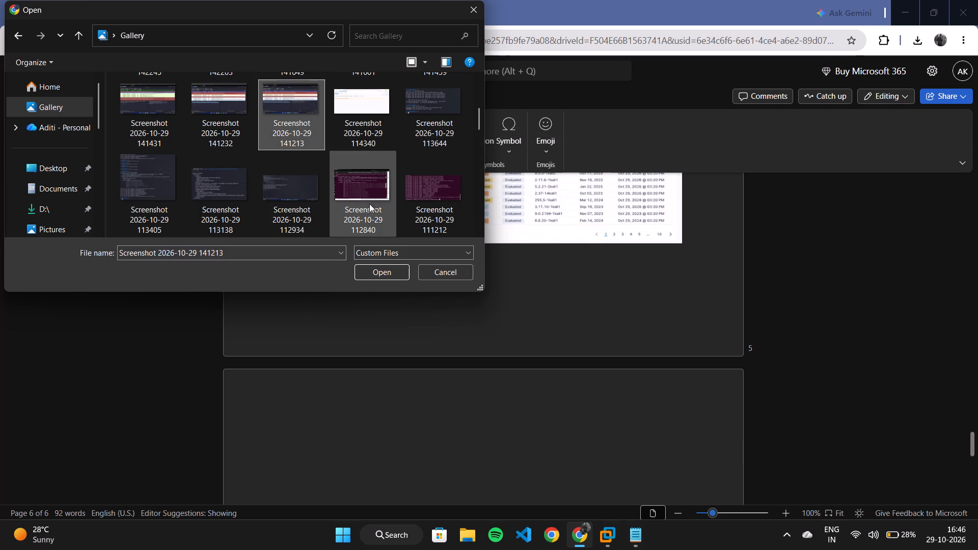
{"action": "left_click", "coordinate": [368, 278]}
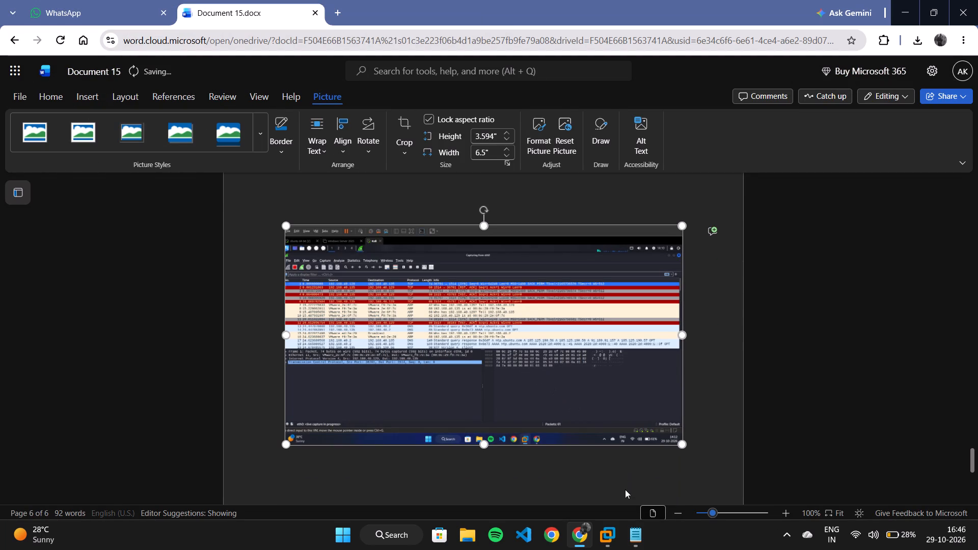
{"action": "left_click", "coordinate": [707, 441]}
{"action": "left_click_drag", "start_coordinate": [707, 441], "coordinate": [689, 451]}
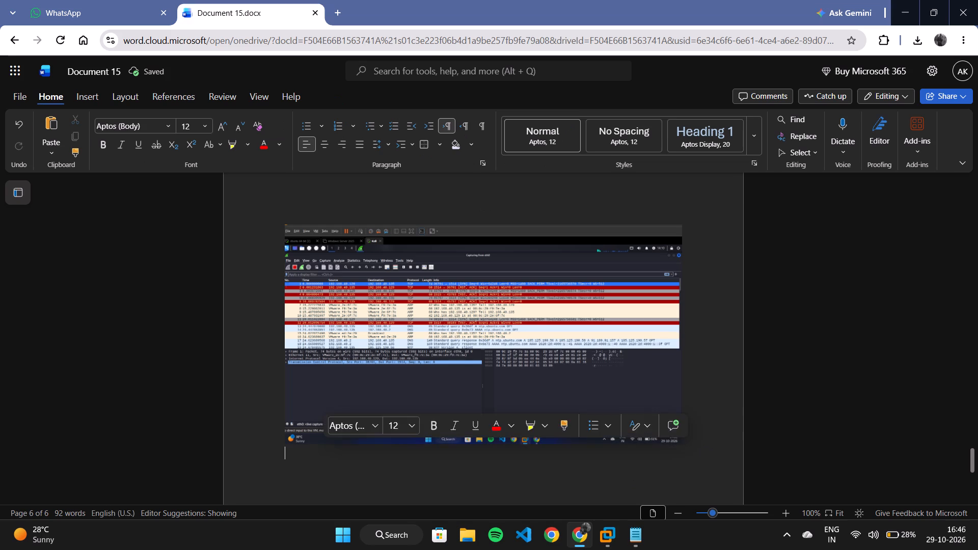
{"action": "key", "text": "Return"}
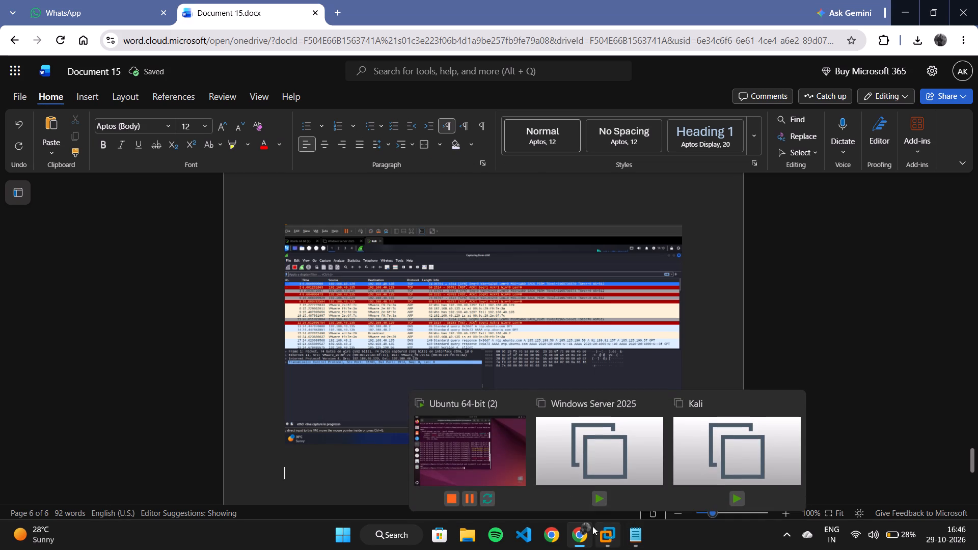
{"action": "left_click", "coordinate": [93, 100]}
{"action": "left_click", "coordinate": [100, 124]}
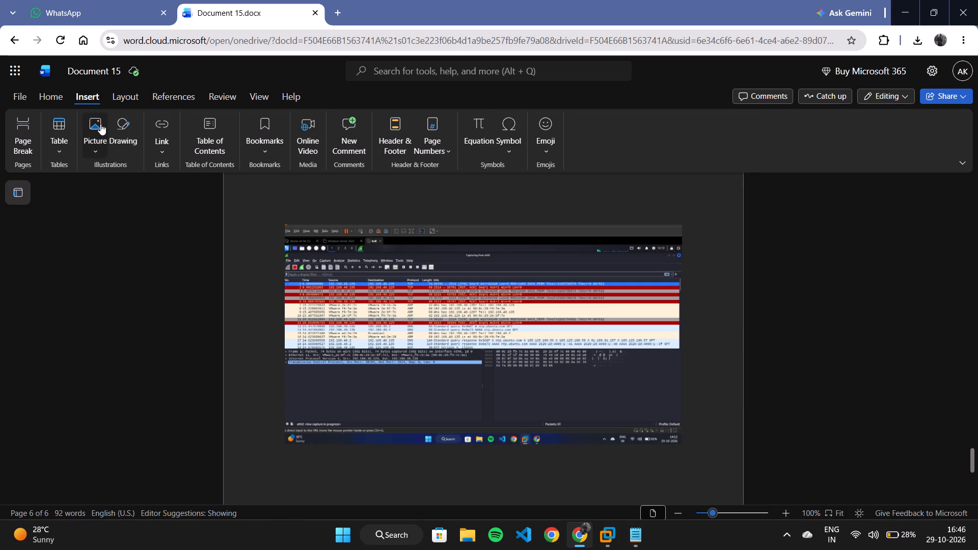
{"action": "left_click", "coordinate": [117, 186]}
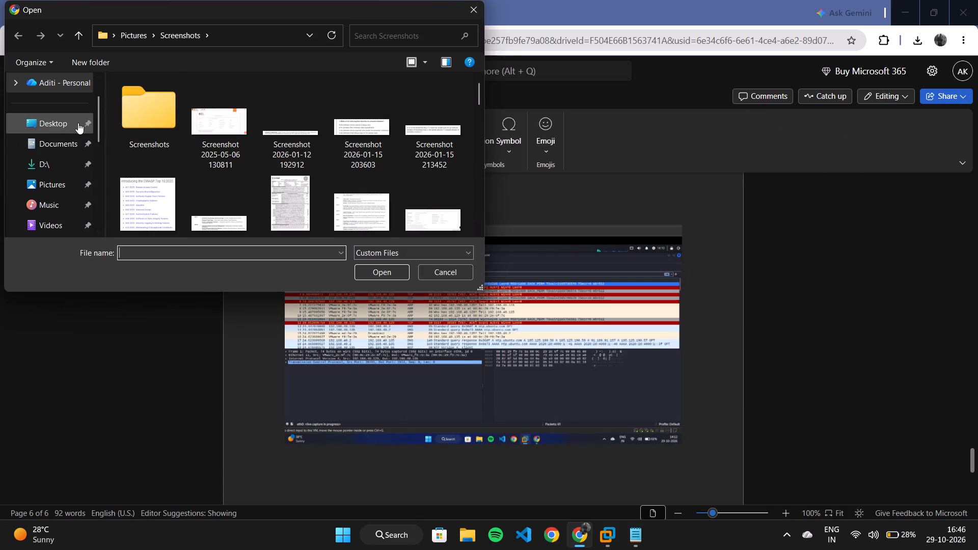
{"action": "scroll", "coordinate": [78, 123], "scroll_direction": "up", "scroll_amount": 1}
{"action": "left_click", "coordinate": [70, 107]}
{"action": "scroll", "coordinate": [238, 187], "scroll_direction": "down", "scroll_amount": 1}
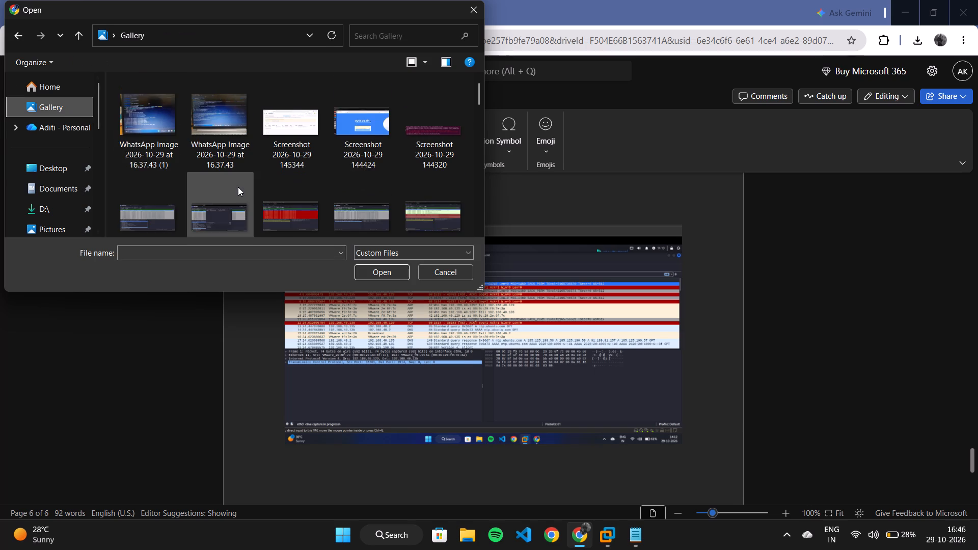
{"action": "scroll", "coordinate": [238, 187], "scroll_direction": "down", "scroll_amount": 1}
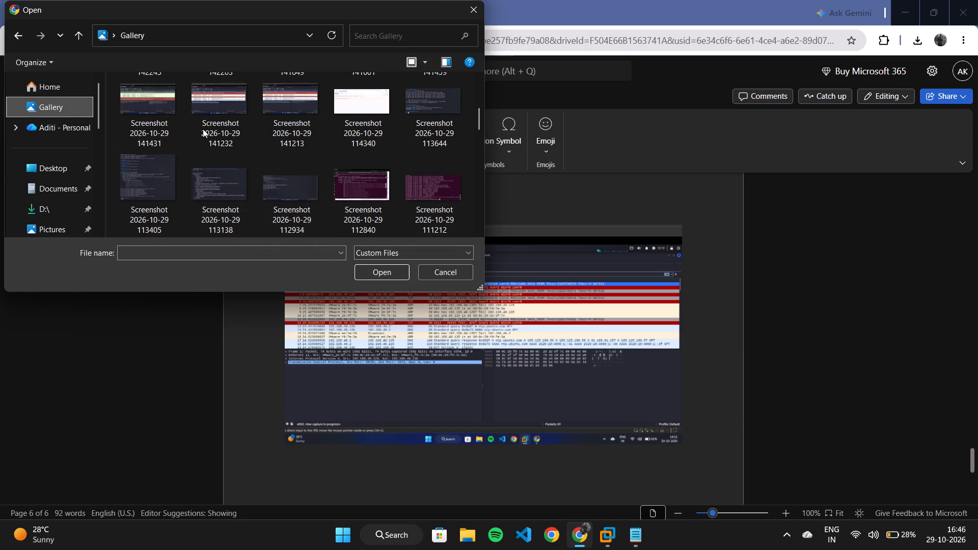
{"action": "left_click", "coordinate": [203, 129]}
{"action": "left_click", "coordinate": [389, 268]}
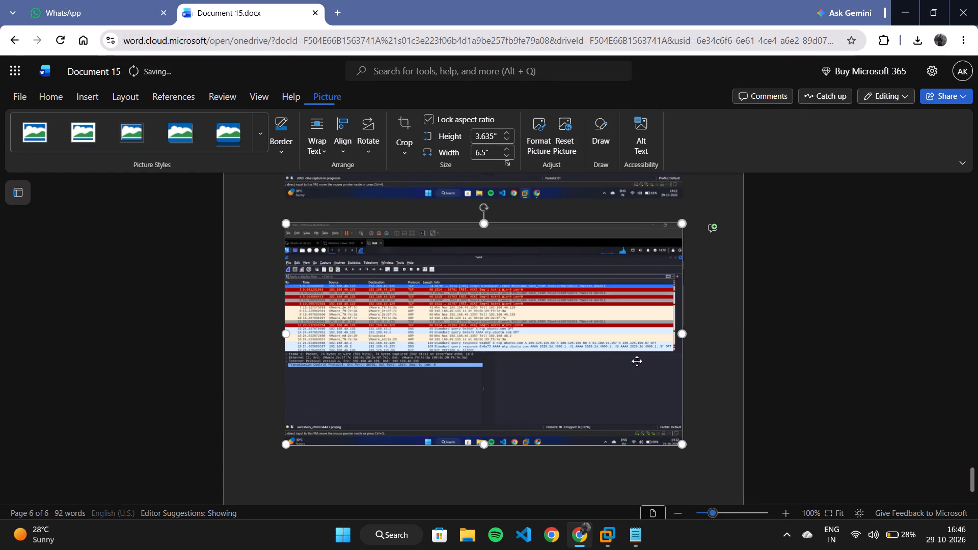
{"action": "left_click", "coordinate": [701, 452]}
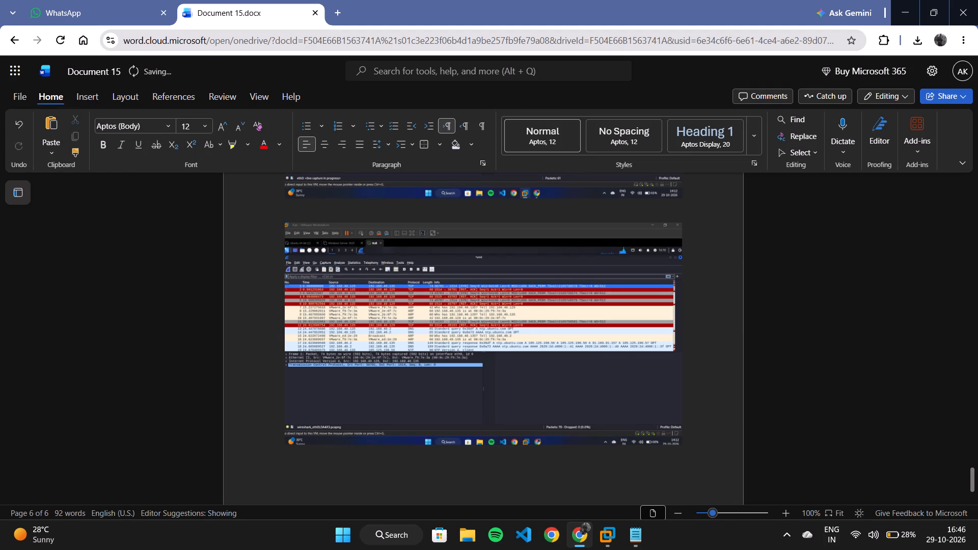
{"action": "key", "text": "Return"}
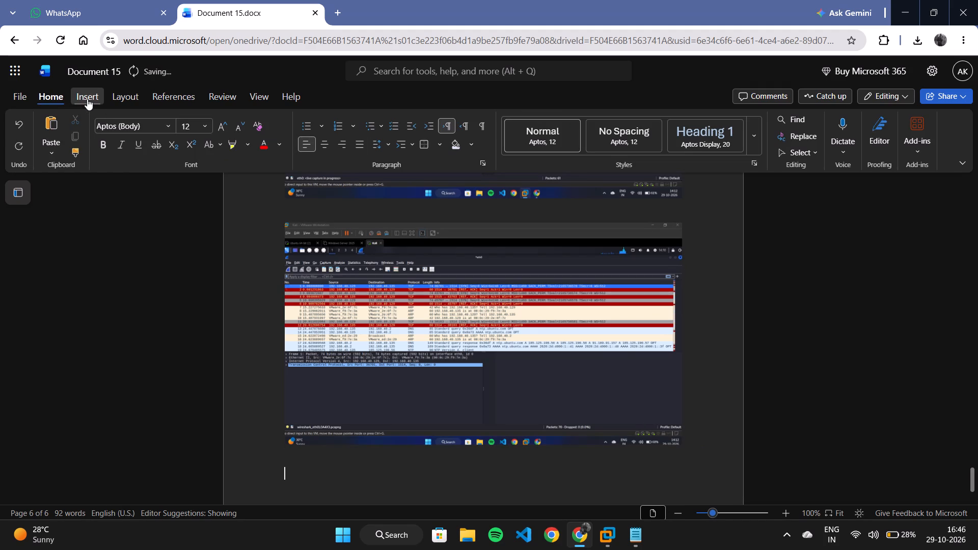
{"action": "left_click", "coordinate": [87, 99]}
{"action": "left_click", "coordinate": [94, 128]}
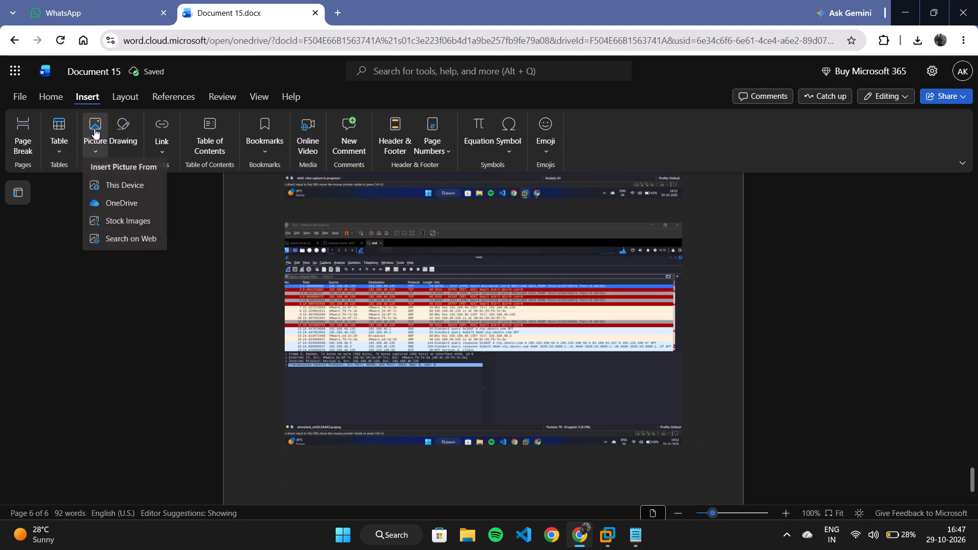
{"action": "left_click", "coordinate": [115, 186]}
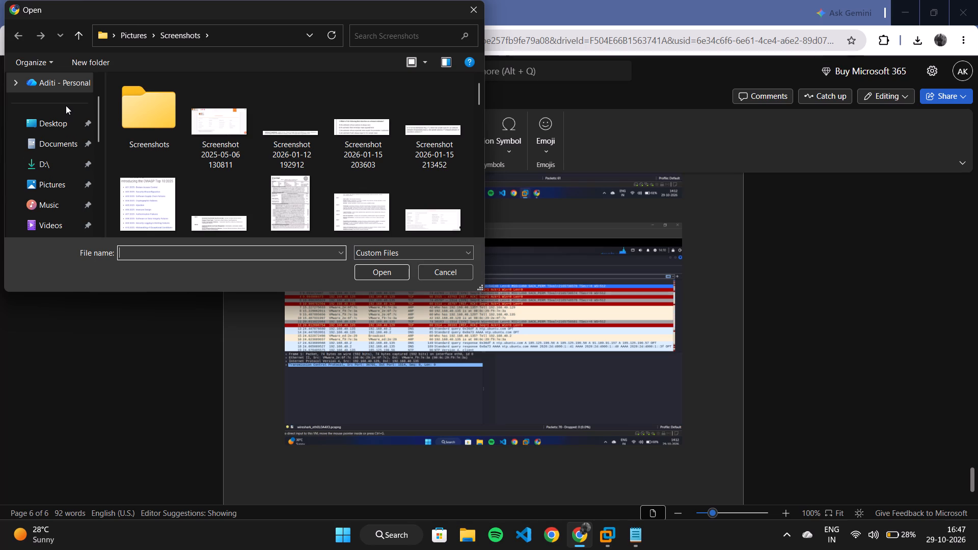
{"action": "scroll", "coordinate": [62, 137], "scroll_direction": "up", "scroll_amount": 1}
{"action": "left_click", "coordinate": [65, 104]}
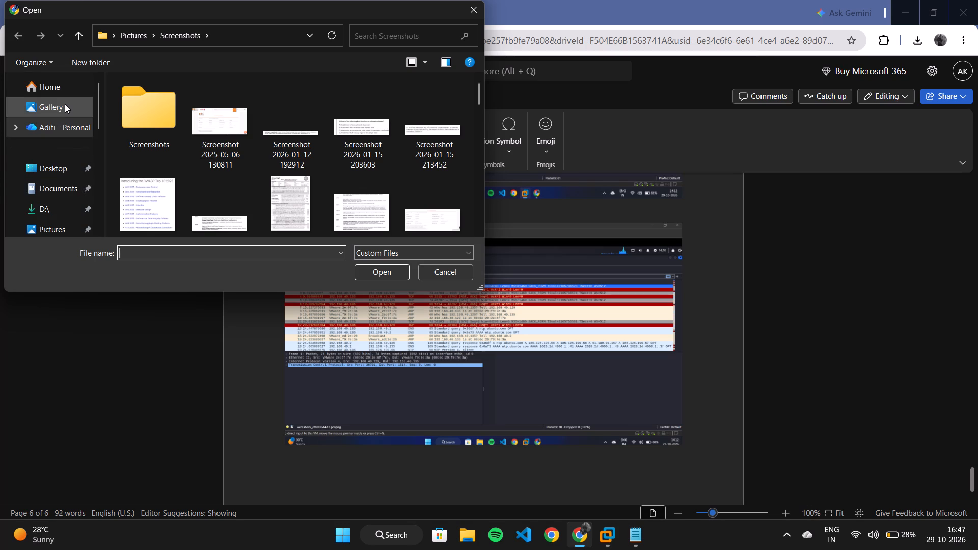
{"action": "scroll", "coordinate": [235, 185], "scroll_direction": "down", "scroll_amount": 1}
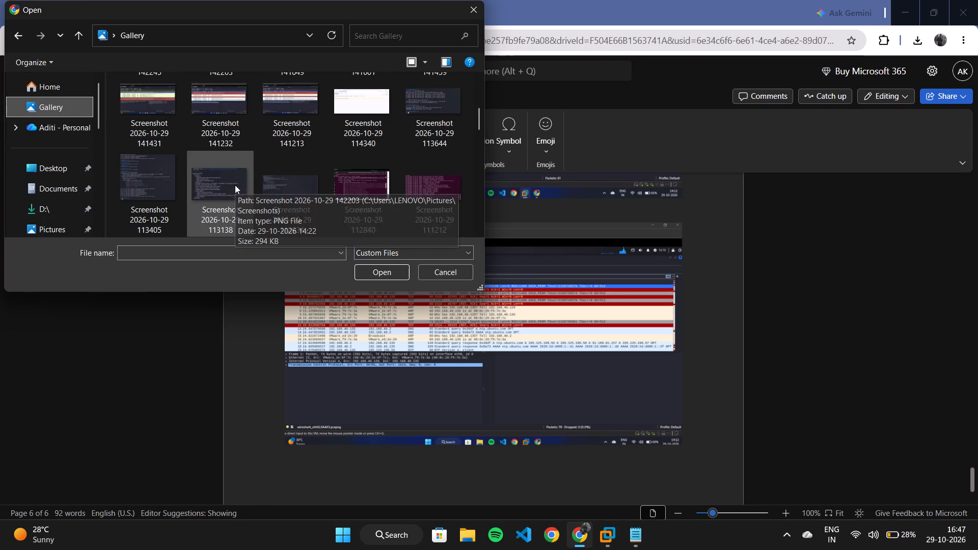
{"action": "scroll", "coordinate": [235, 185], "scroll_direction": "down", "scroll_amount": 1}
{"action": "left_click", "coordinate": [150, 109]}
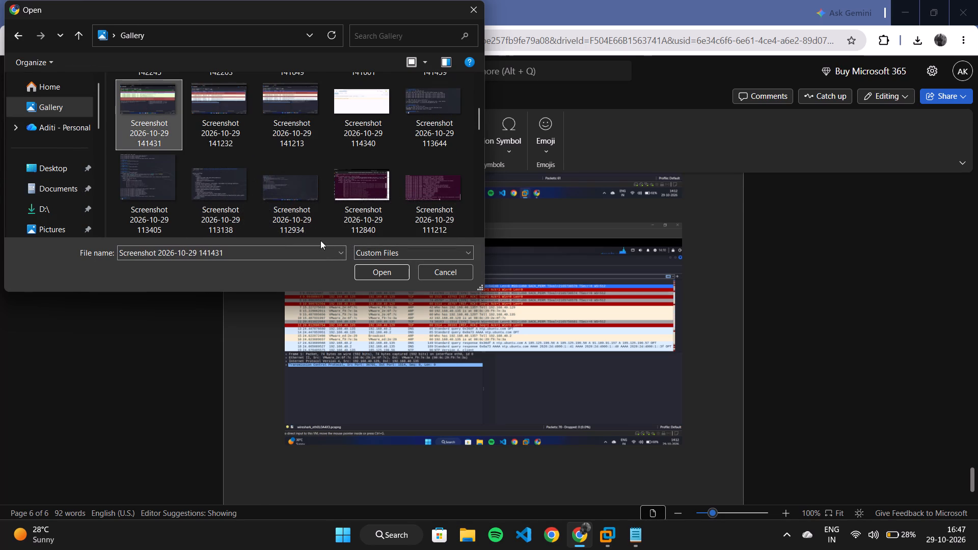
{"action": "left_click", "coordinate": [364, 267]}
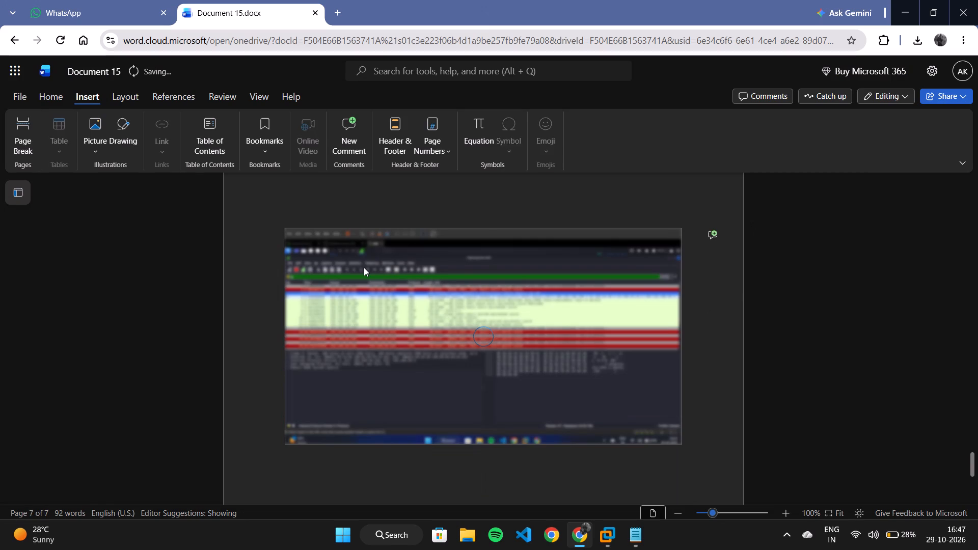
{"action": "left_click", "coordinate": [700, 439]}
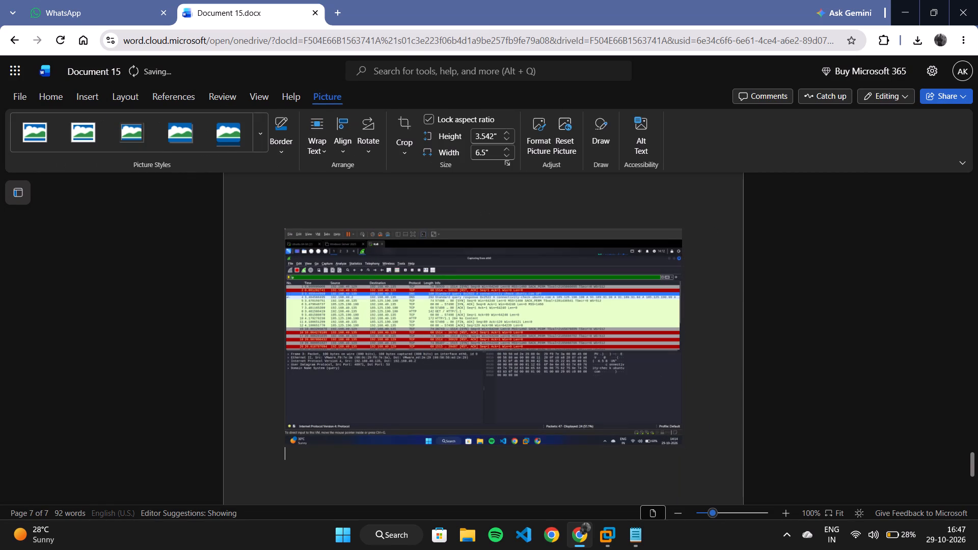
{"action": "key", "text": "Return"}
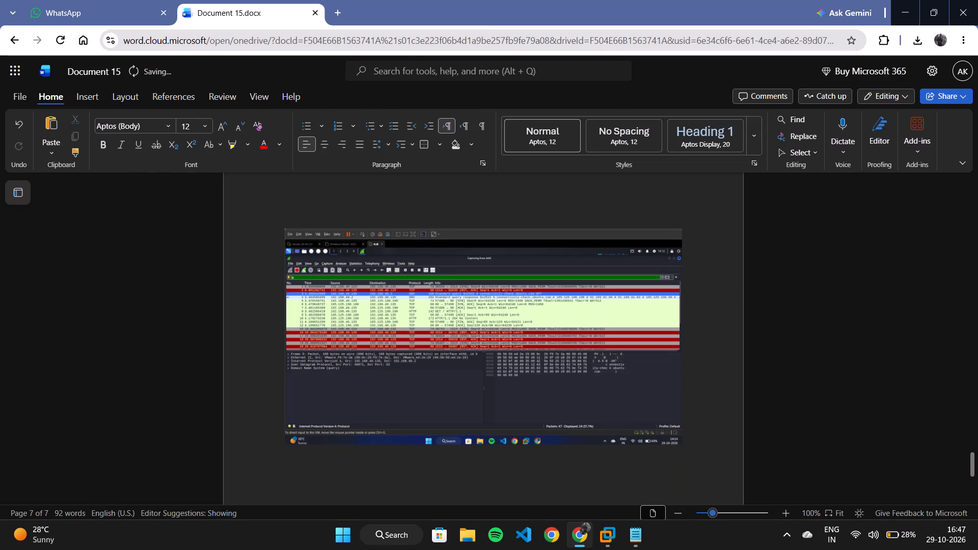
{"action": "left_click", "coordinate": [82, 97]}
{"action": "left_click", "coordinate": [87, 123]}
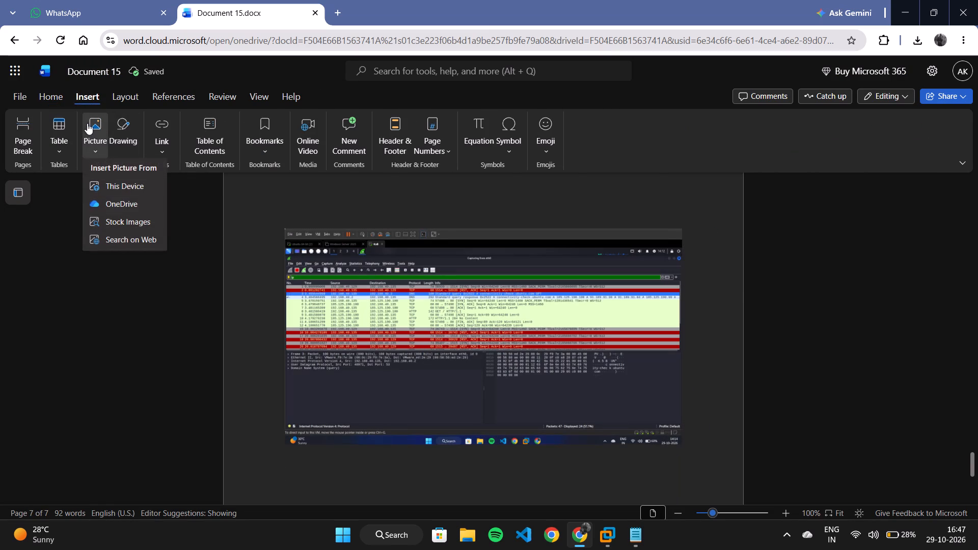
{"action": "left_click", "coordinate": [105, 177]}
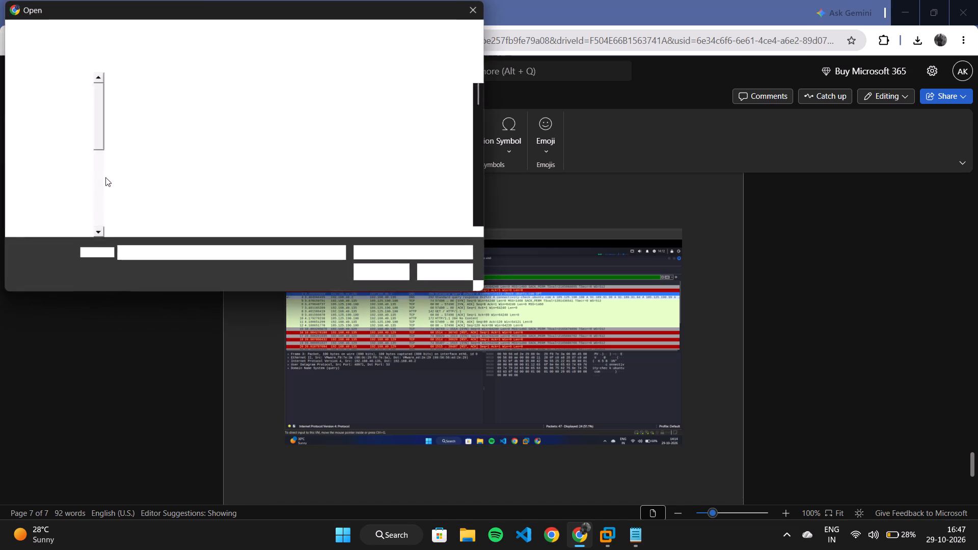
{"action": "scroll", "coordinate": [67, 153], "scroll_direction": "up", "scroll_amount": 2}
{"action": "left_click", "coordinate": [58, 102]}
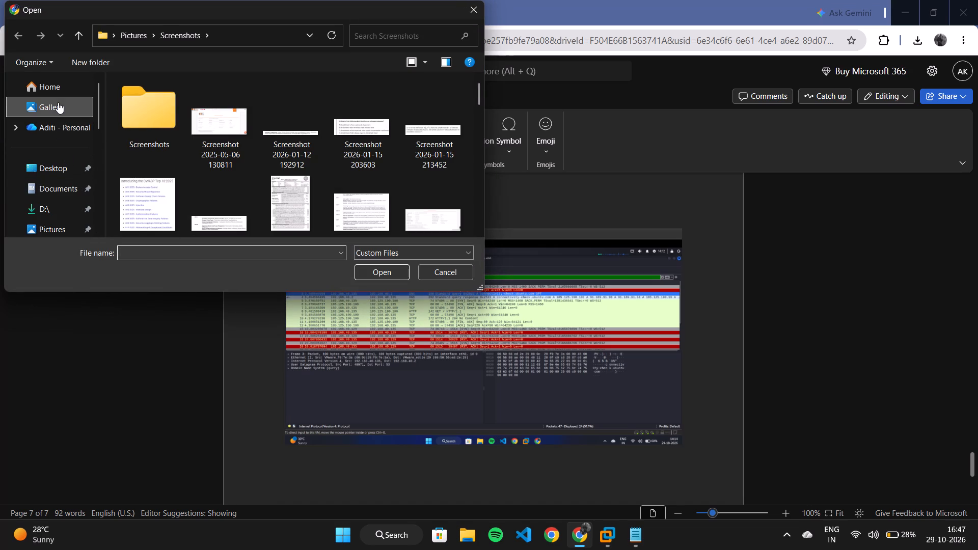
{"action": "scroll", "coordinate": [223, 169], "scroll_direction": "down", "scroll_amount": 1}
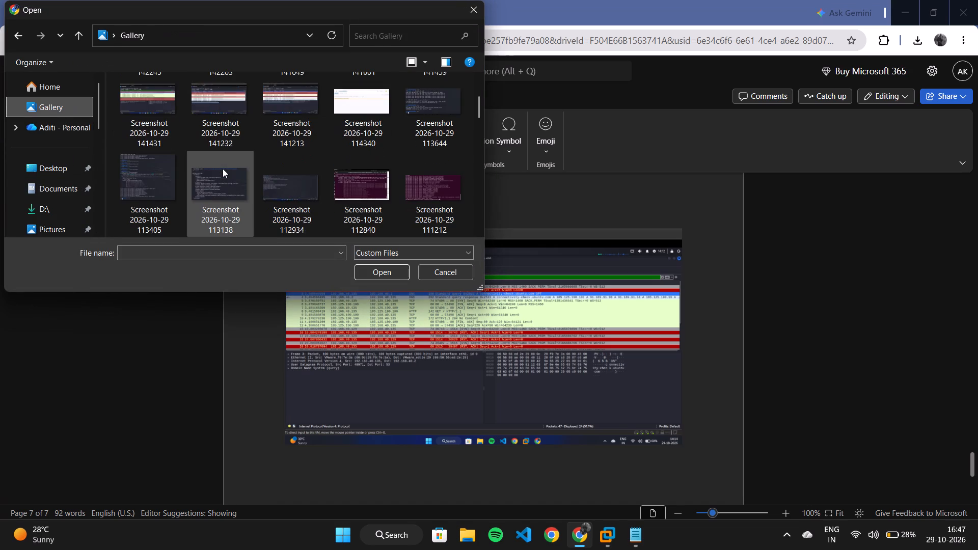
{"action": "scroll", "coordinate": [223, 169], "scroll_direction": "up", "scroll_amount": 2}
{"action": "left_click", "coordinate": [413, 142]}
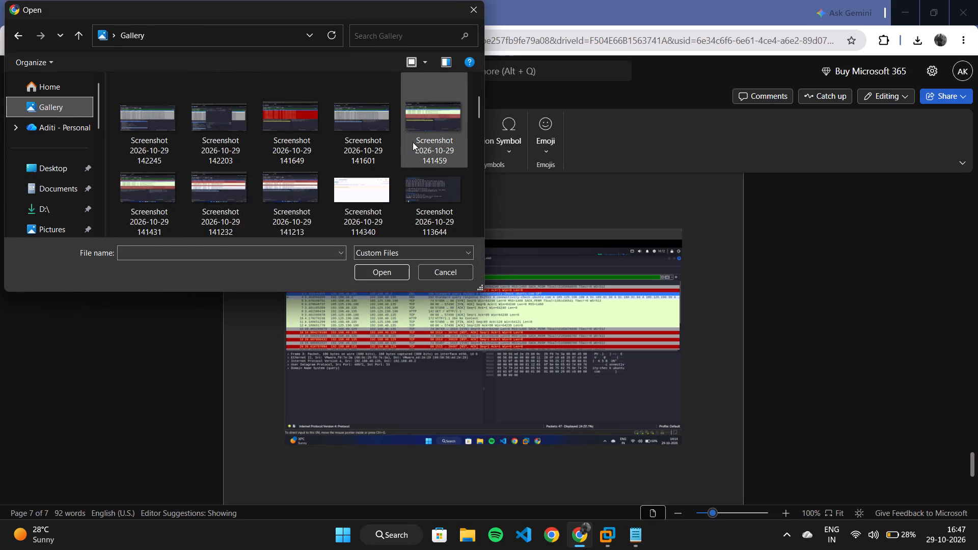
{"action": "left_click", "coordinate": [374, 267]}
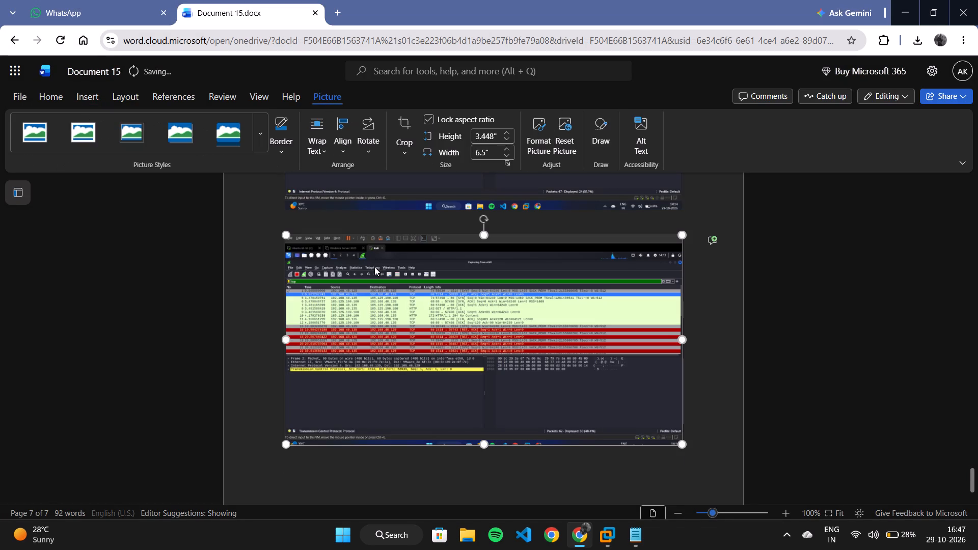
{"action": "left_click", "coordinate": [366, 471]}
{"action": "left_click", "coordinate": [701, 445]}
{"action": "key", "text": "Return"}
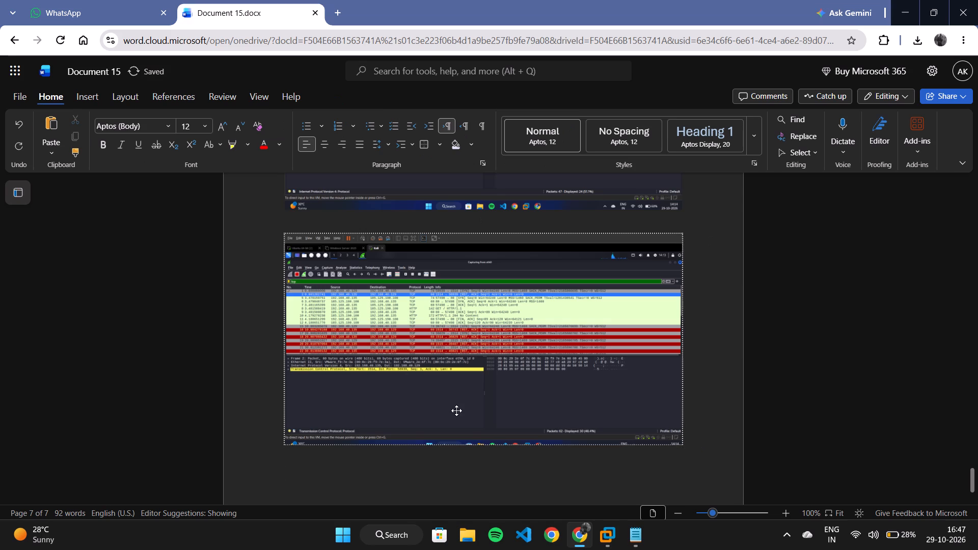
{"action": "left_click", "coordinate": [92, 99]}
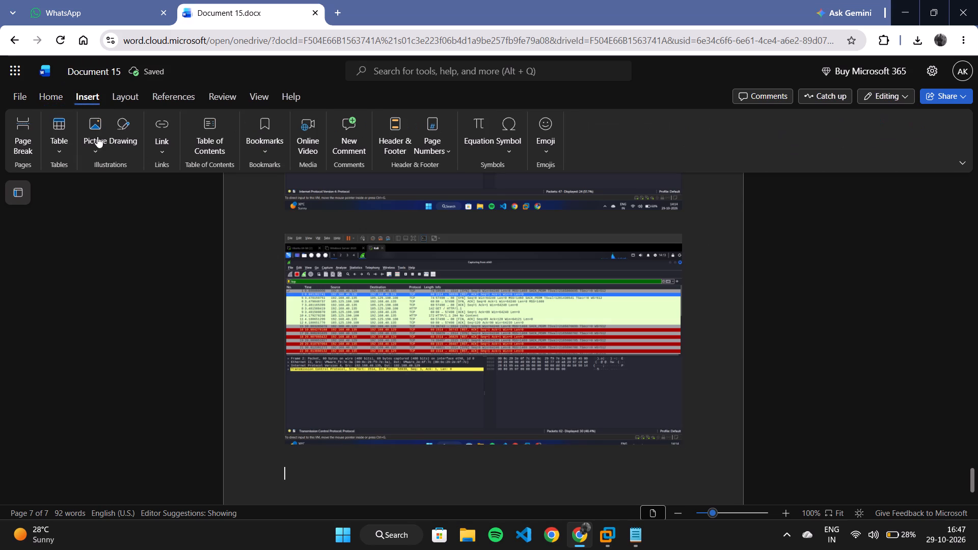
{"action": "left_click", "coordinate": [97, 139]}
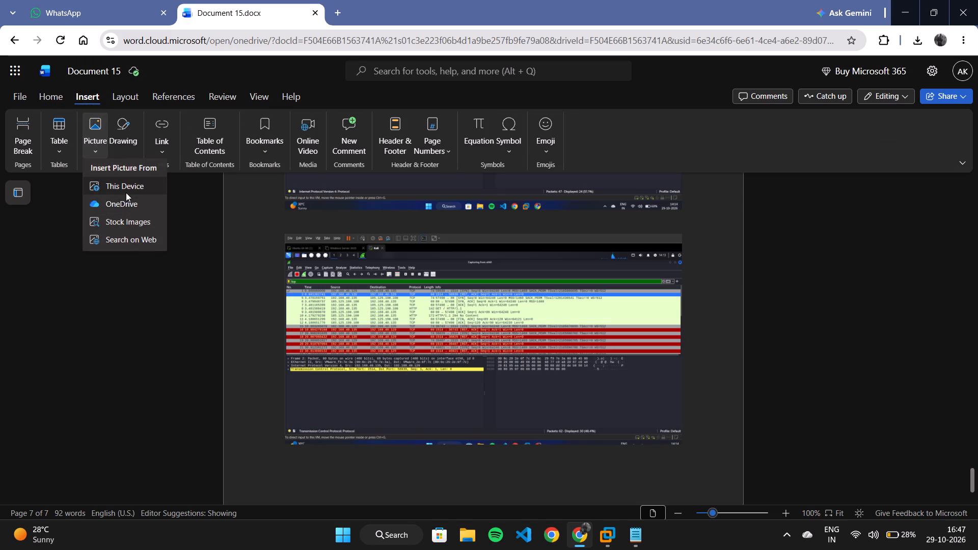
{"action": "left_click", "coordinate": [126, 193]}
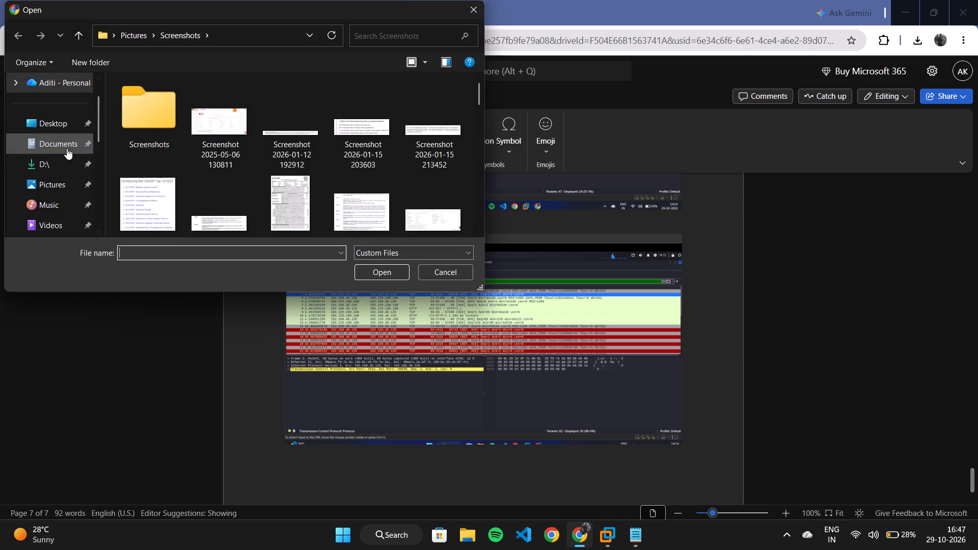
{"action": "scroll", "coordinate": [66, 148], "scroll_direction": "up", "scroll_amount": 2}
{"action": "left_click", "coordinate": [55, 102]}
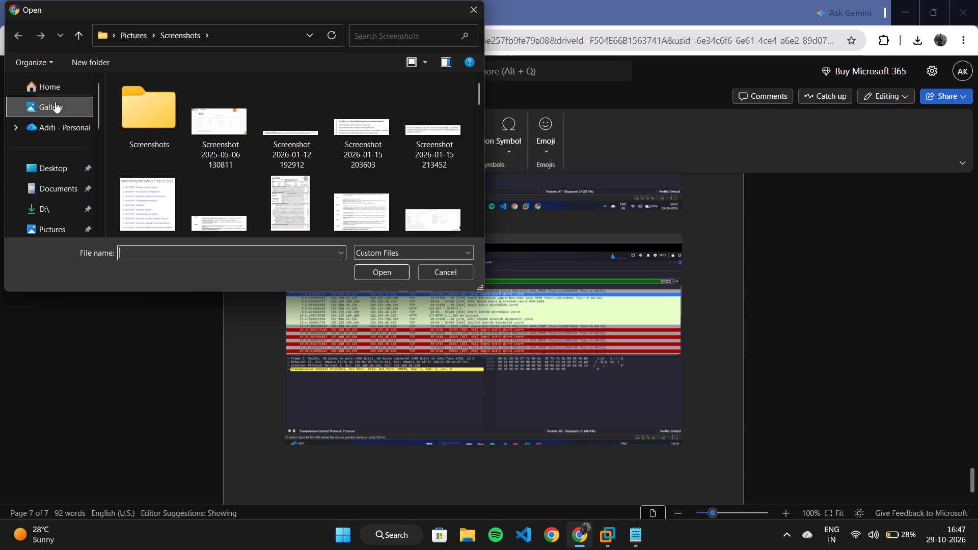
{"action": "scroll", "coordinate": [225, 155], "scroll_direction": "up", "scroll_amount": 1}
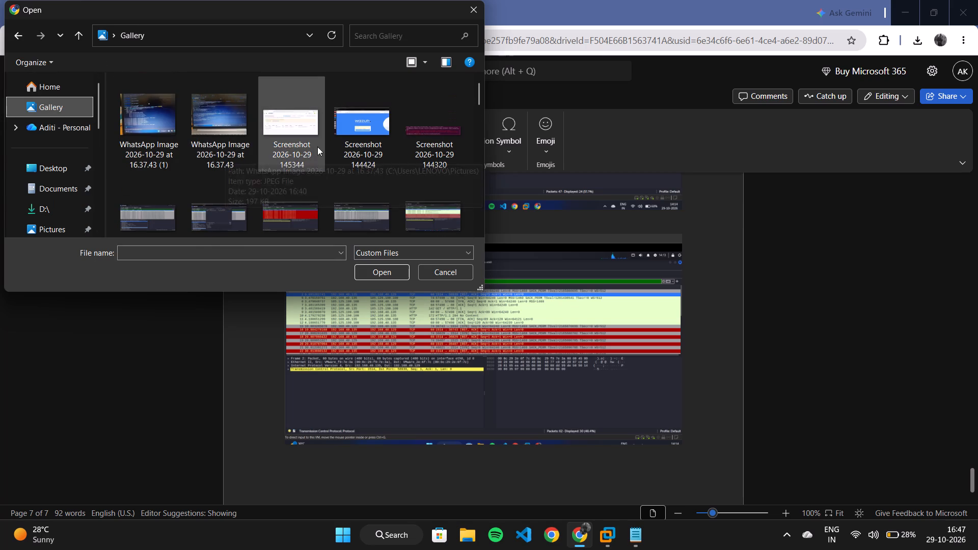
{"action": "scroll", "coordinate": [323, 153], "scroll_direction": "down", "scroll_amount": 1}
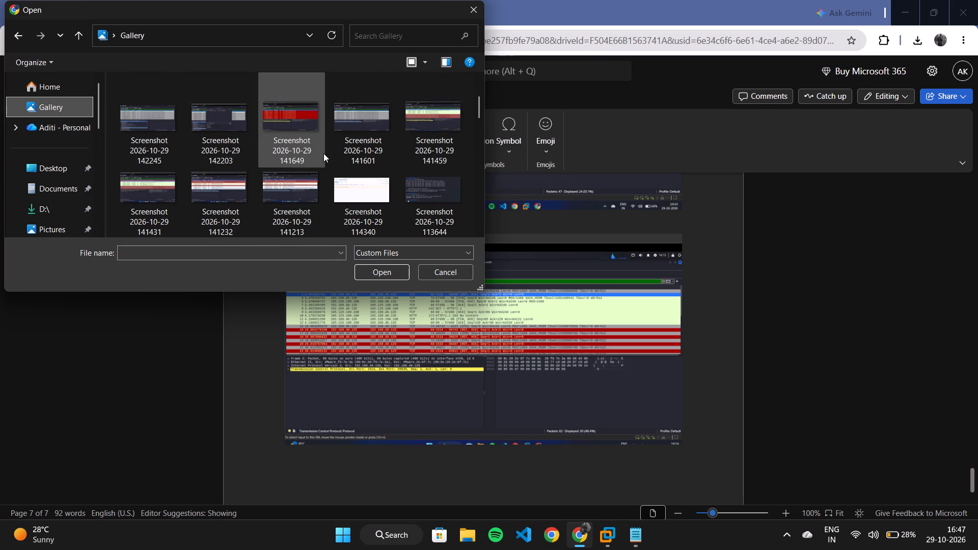
{"action": "scroll", "coordinate": [323, 153], "scroll_direction": "down", "scroll_amount": 3}
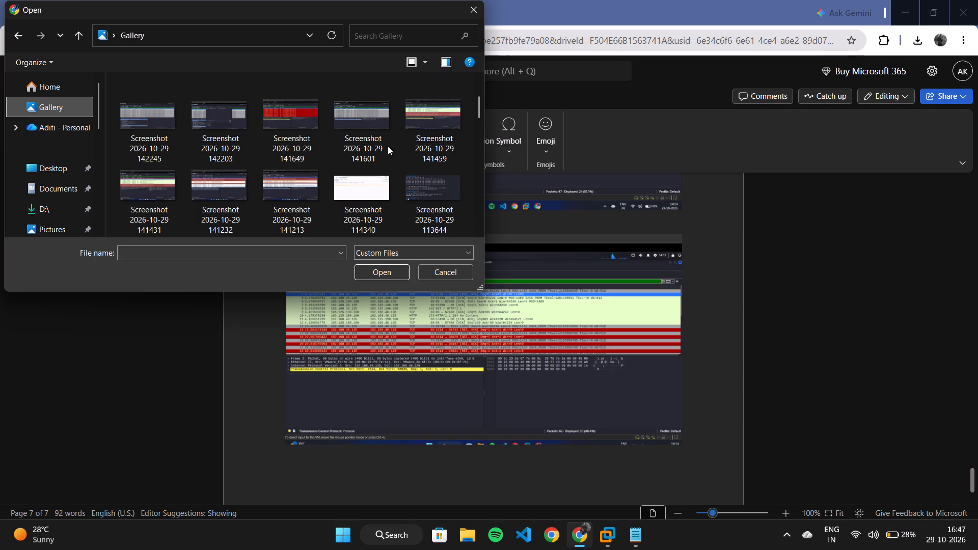
{"action": "left_click", "coordinate": [367, 132]}
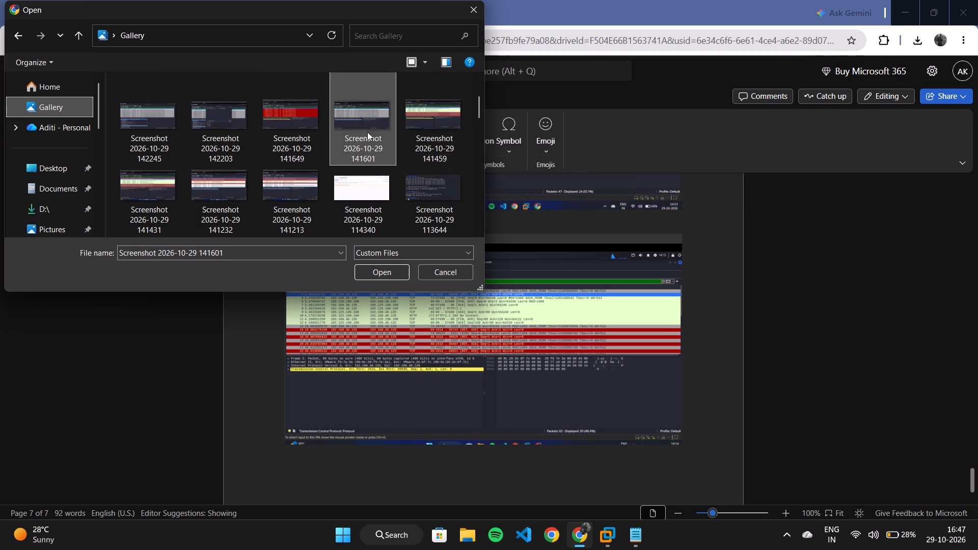
{"action": "left_click", "coordinate": [367, 271]}
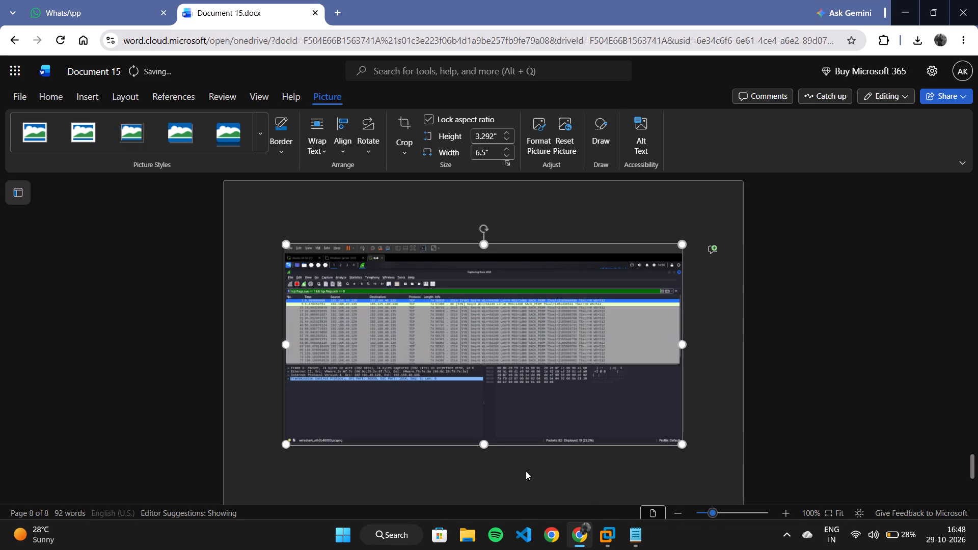
{"action": "left_click", "coordinate": [475, 486]}
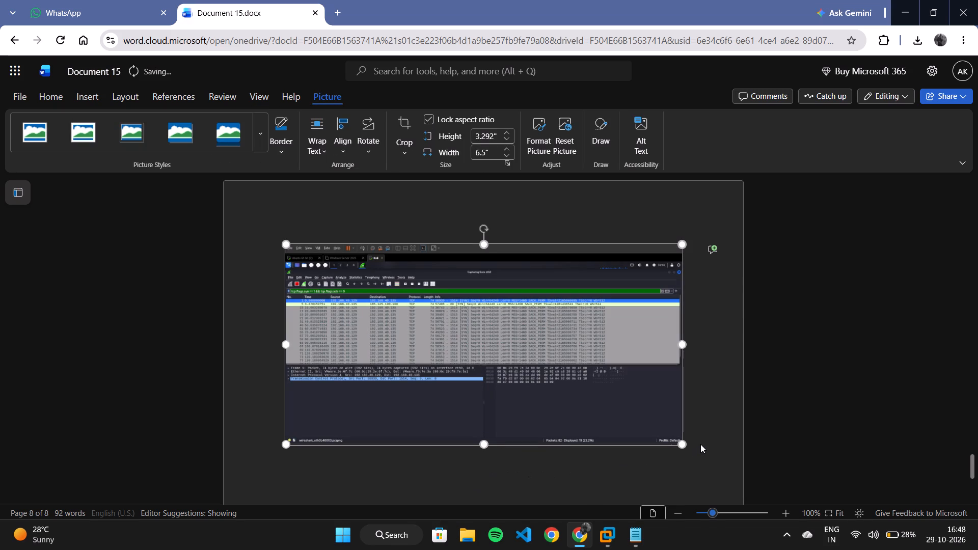
{"action": "left_click", "coordinate": [700, 444]}
{"action": "key", "text": "Return"}
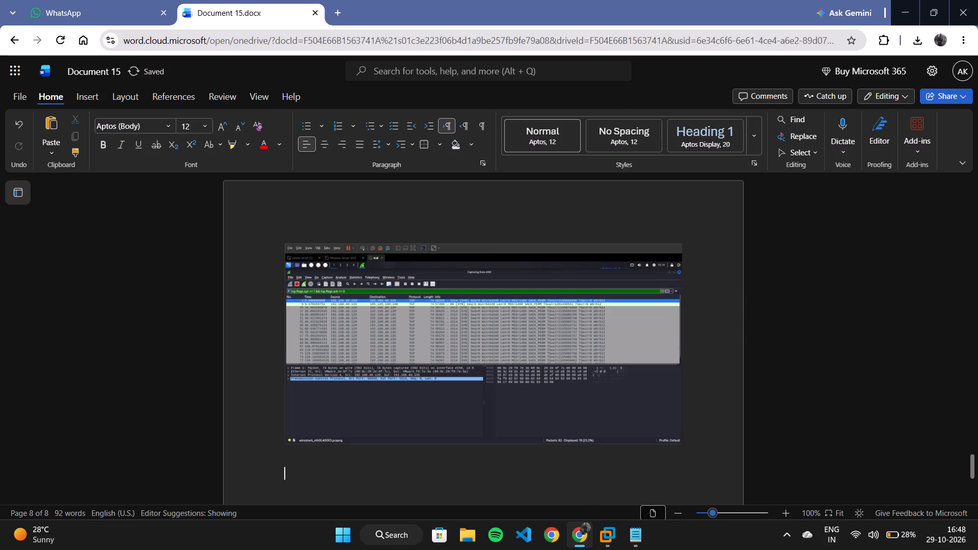
{"action": "left_click", "coordinate": [83, 94]}
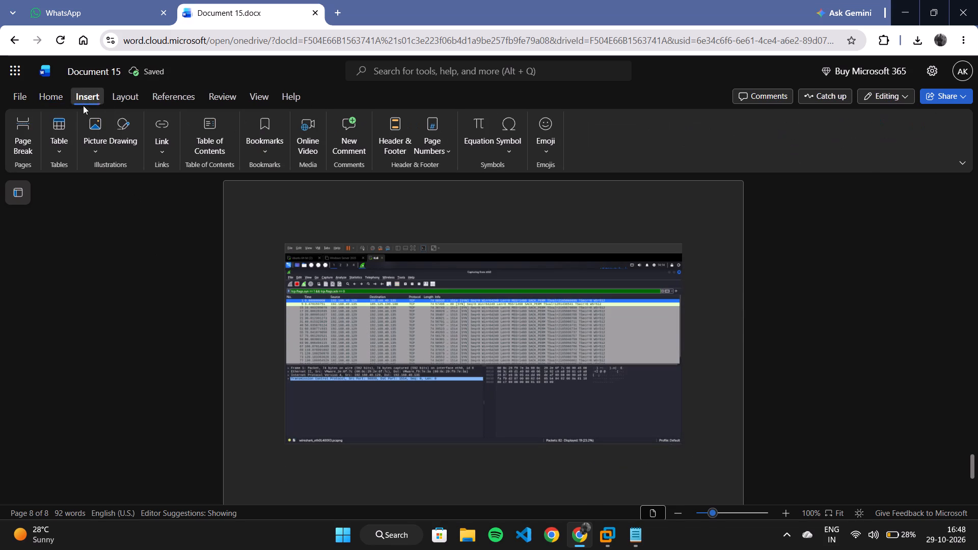
{"action": "left_click", "coordinate": [90, 127]}
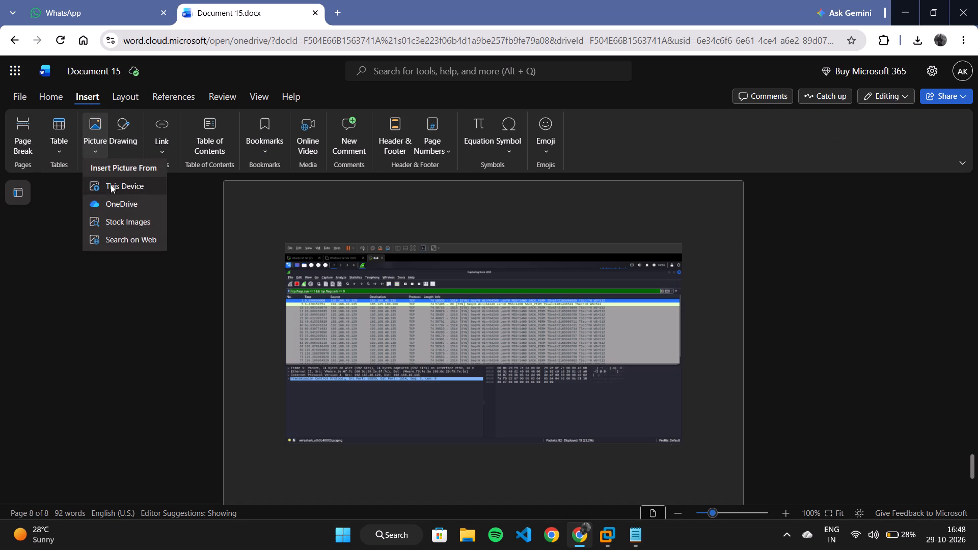
{"action": "left_click", "coordinate": [111, 184]}
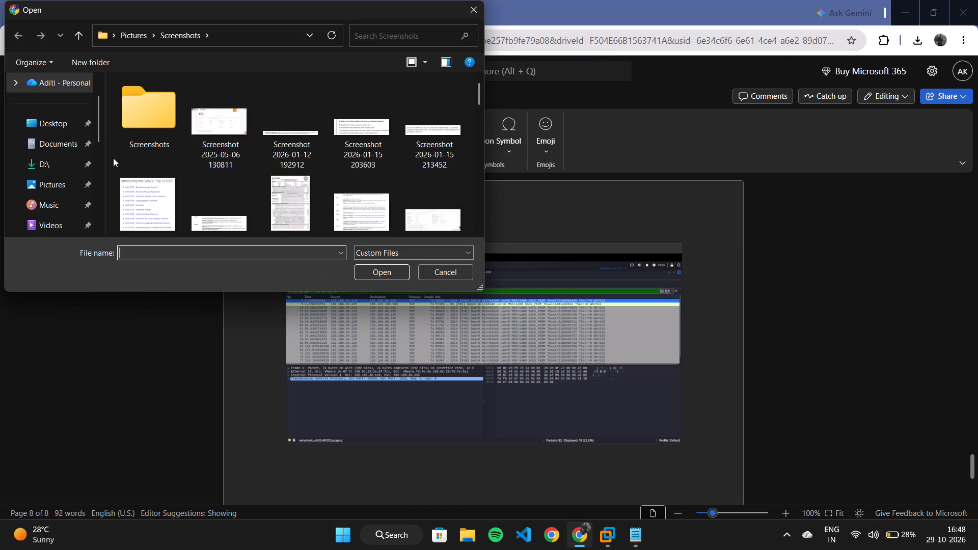
{"action": "scroll", "coordinate": [63, 117], "scroll_direction": "up", "scroll_amount": 1}
{"action": "left_click", "coordinate": [50, 108]}
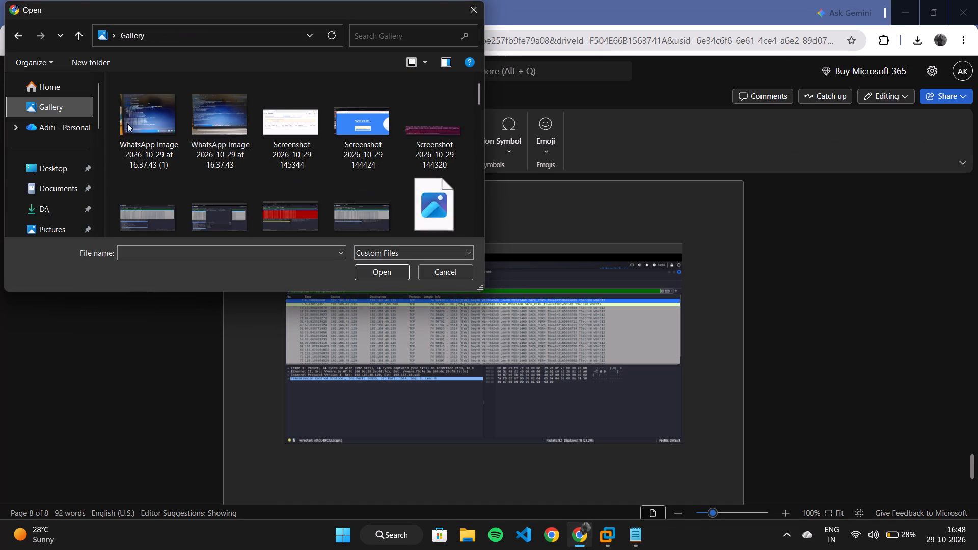
{"action": "scroll", "coordinate": [252, 136], "scroll_direction": "down", "scroll_amount": 1}
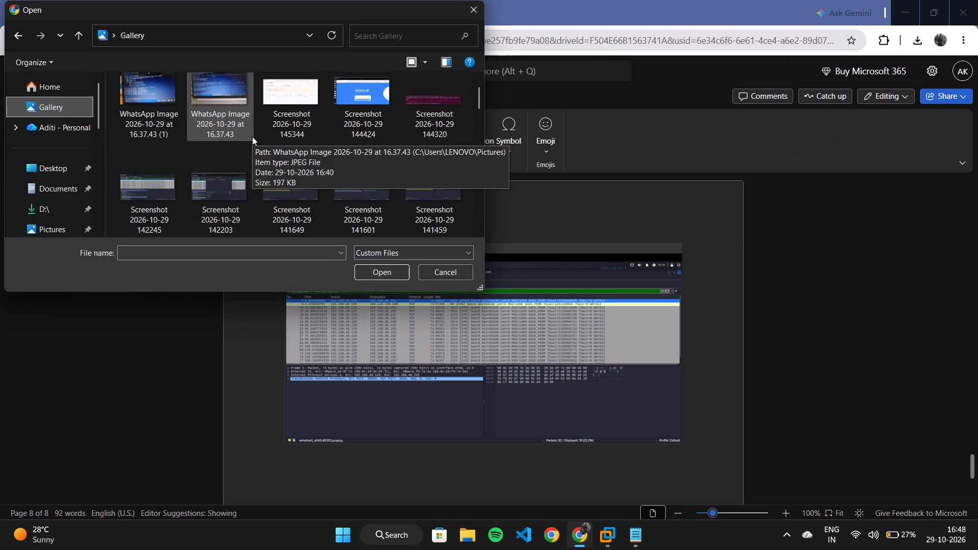
{"action": "scroll", "coordinate": [252, 136], "scroll_direction": "down", "scroll_amount": 1}
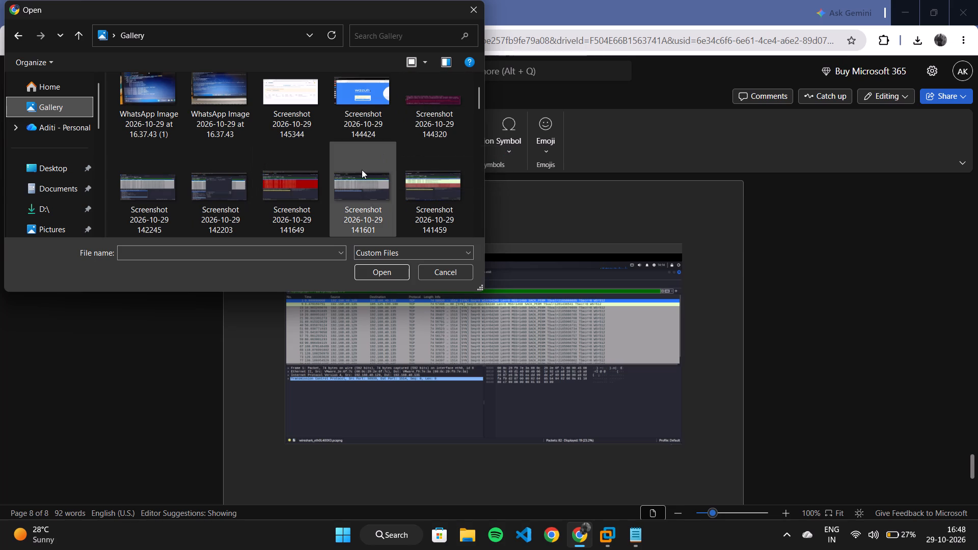
{"action": "left_click", "coordinate": [312, 192]}
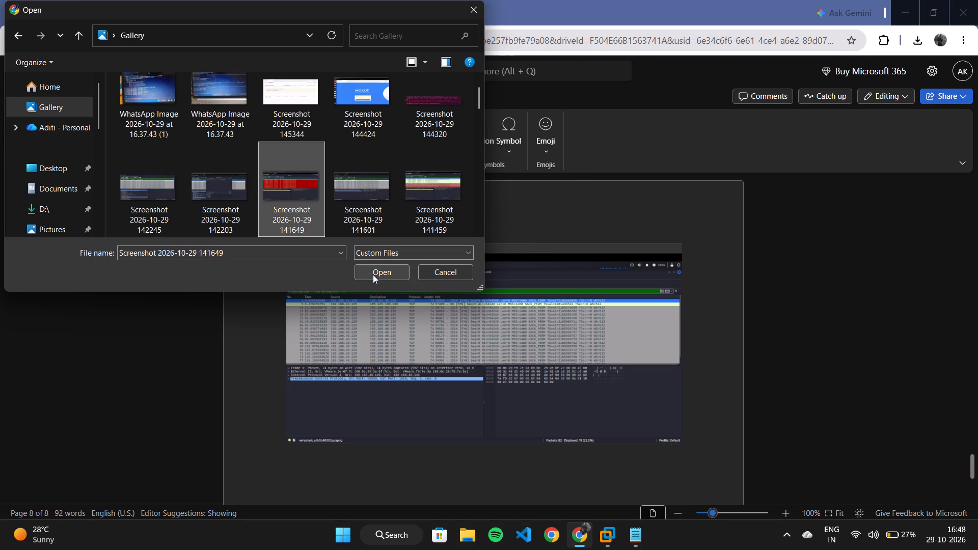
{"action": "left_click", "coordinate": [373, 274]}
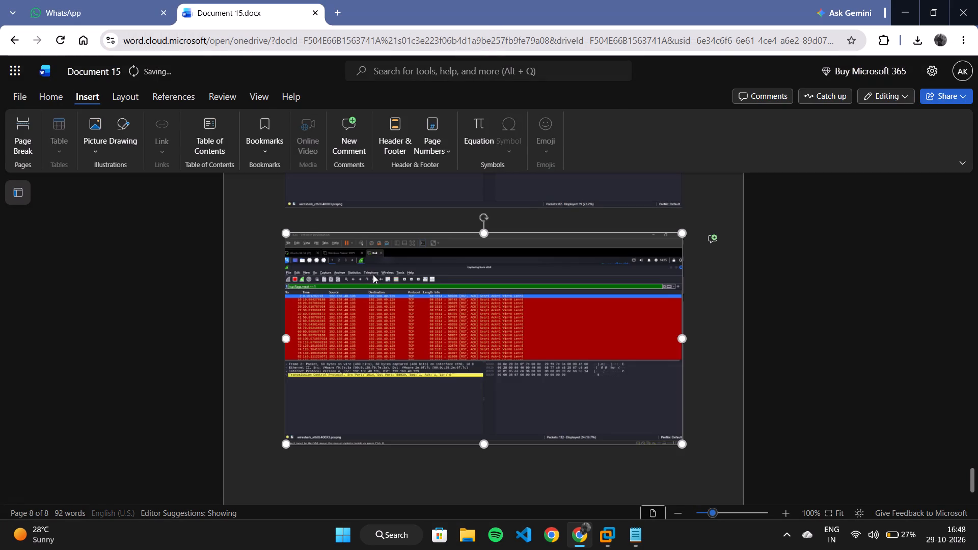
Start a new line below the sixth Wireshark screenshot, the one with red packet rows.
{"action": "left_click", "coordinate": [607, 462]}
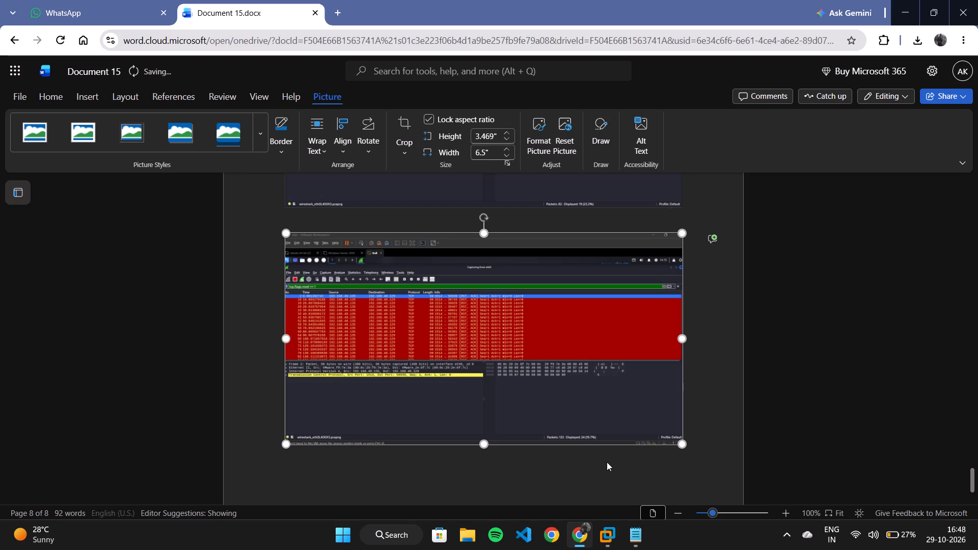
{"action": "left_click", "coordinate": [702, 444]}
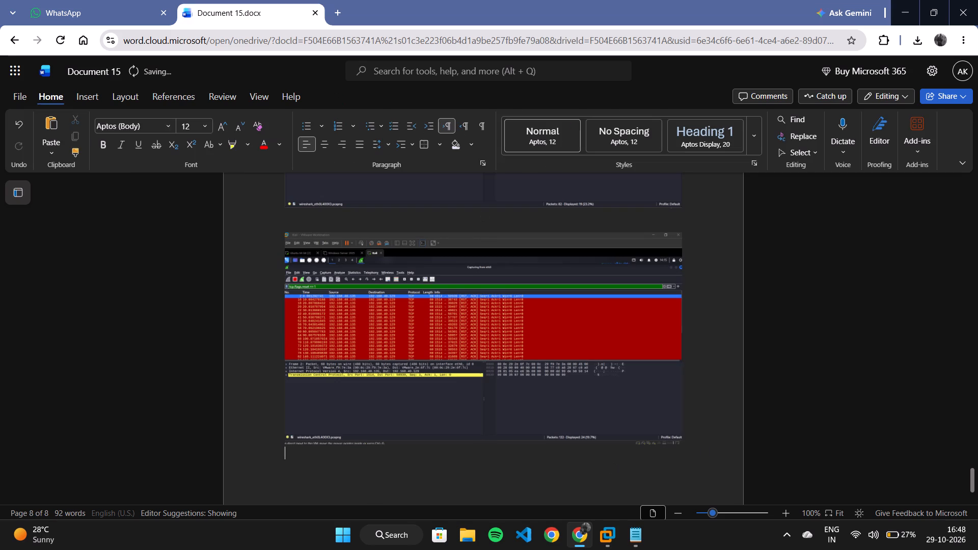
{"action": "key", "text": "Return"}
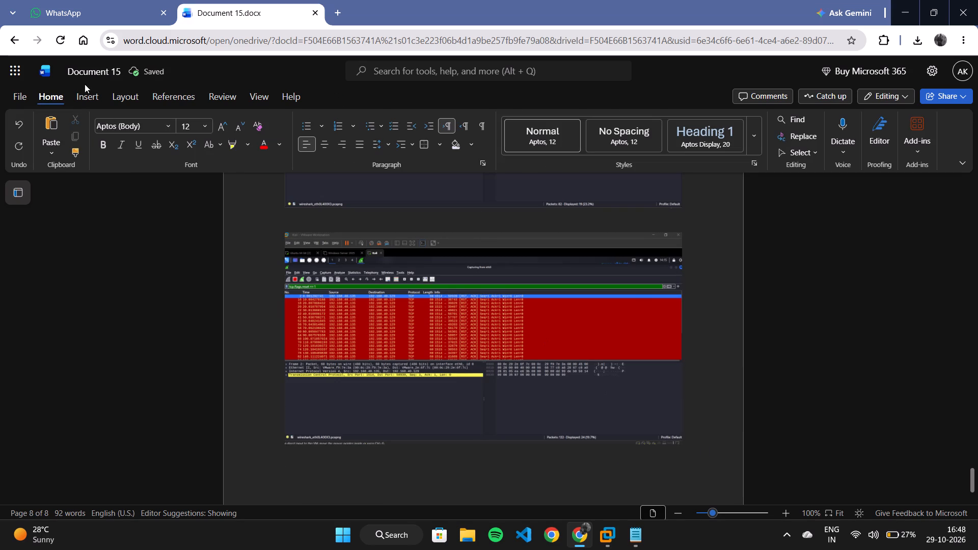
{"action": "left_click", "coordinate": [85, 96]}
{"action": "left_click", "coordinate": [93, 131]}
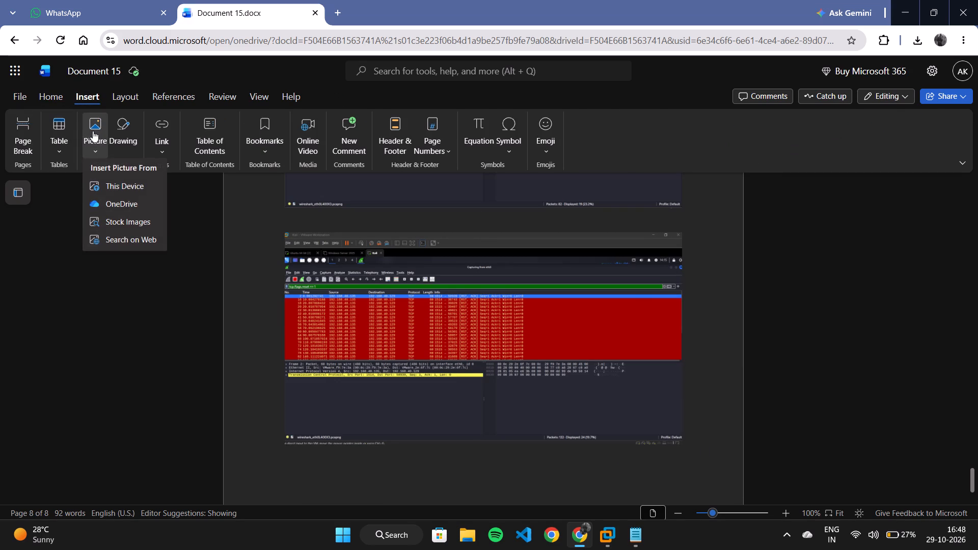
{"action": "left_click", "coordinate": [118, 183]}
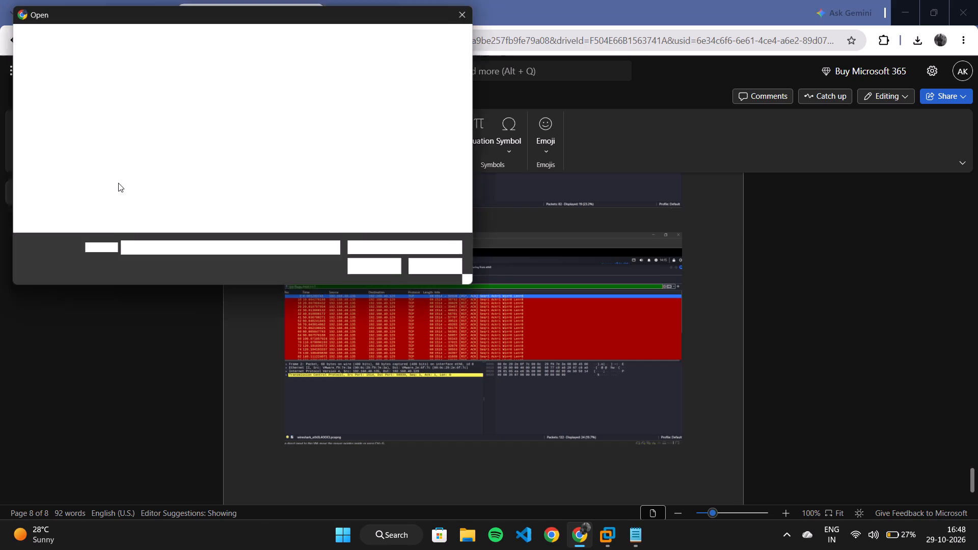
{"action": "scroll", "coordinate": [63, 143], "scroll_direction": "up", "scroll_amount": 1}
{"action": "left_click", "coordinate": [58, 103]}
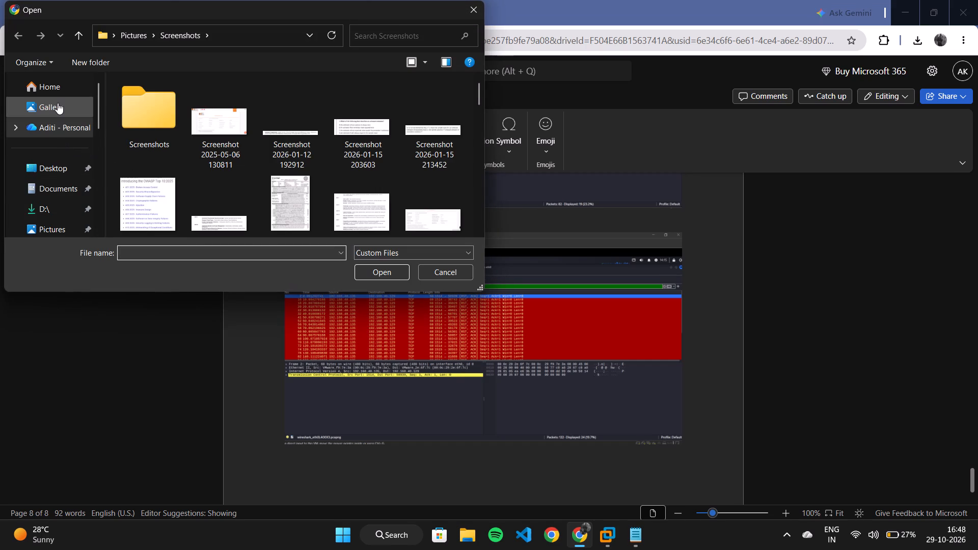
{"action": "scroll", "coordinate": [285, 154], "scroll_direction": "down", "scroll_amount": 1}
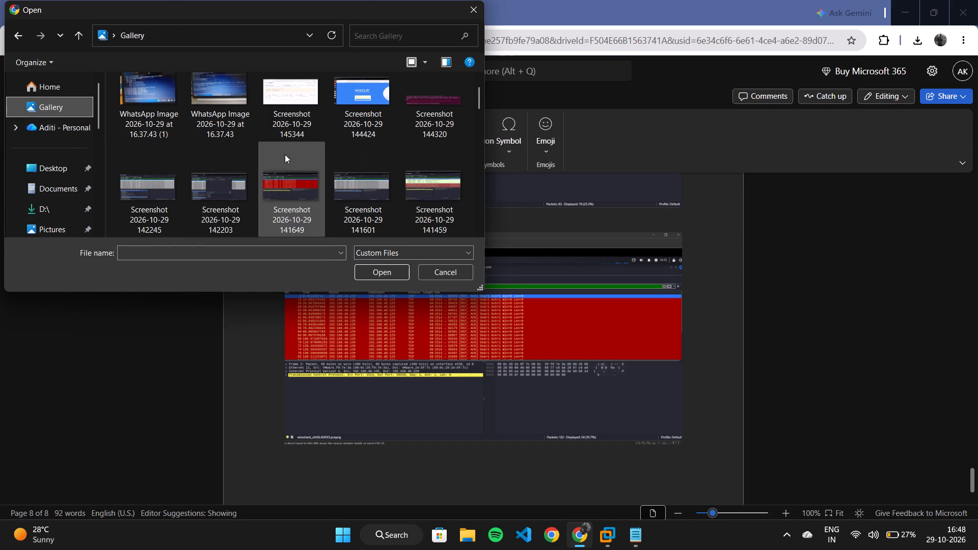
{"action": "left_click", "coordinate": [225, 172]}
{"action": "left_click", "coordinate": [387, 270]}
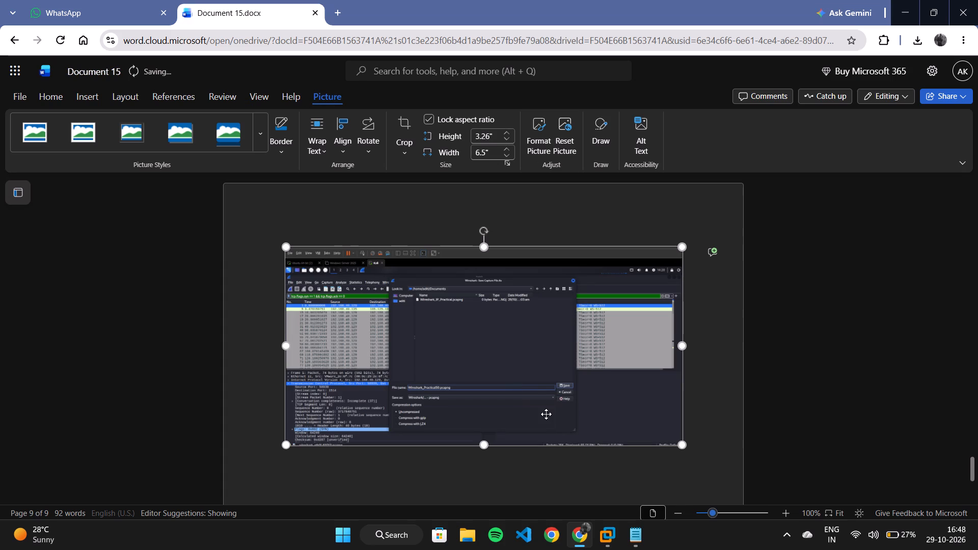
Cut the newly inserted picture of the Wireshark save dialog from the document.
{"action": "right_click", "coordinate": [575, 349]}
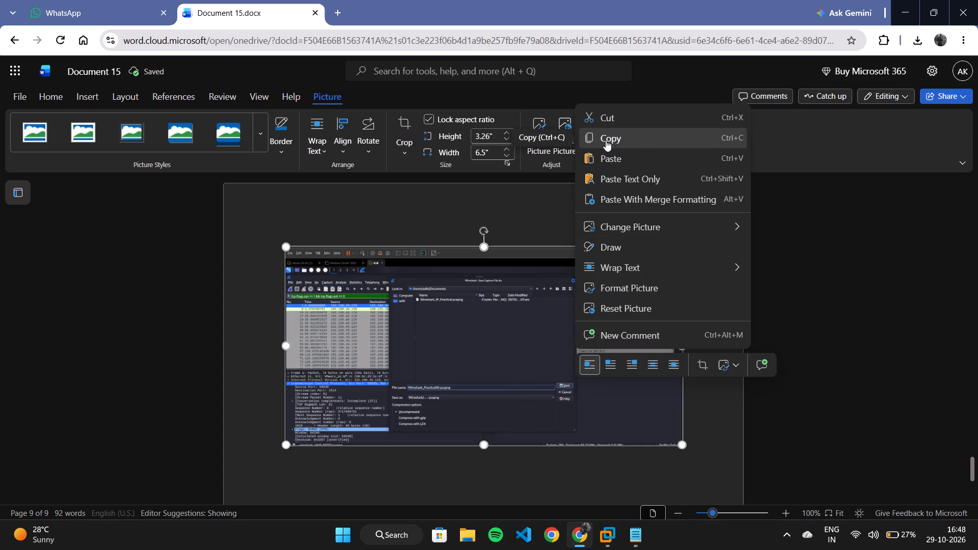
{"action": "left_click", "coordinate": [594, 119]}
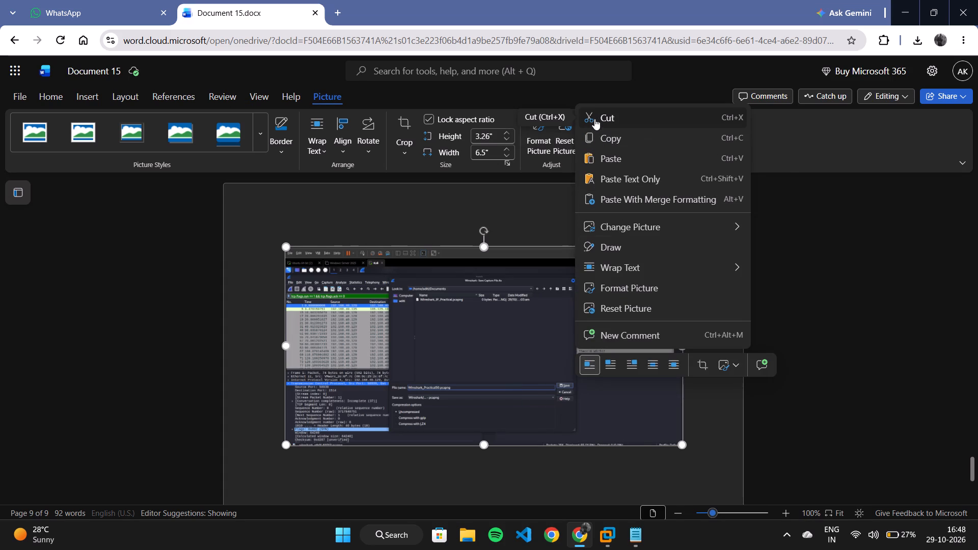
{"action": "left_click", "coordinate": [90, 98]}
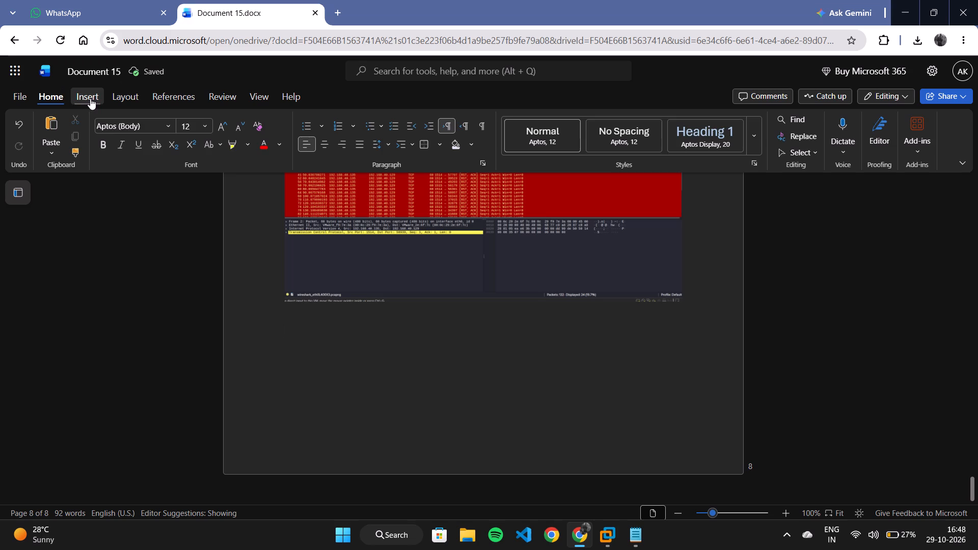
{"action": "left_click", "coordinate": [85, 142]}
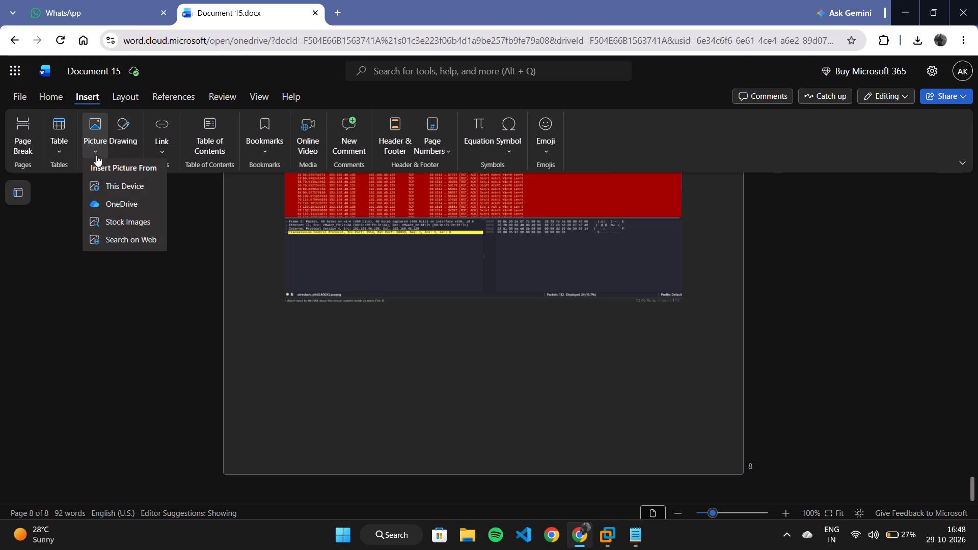
{"action": "left_click", "coordinate": [113, 176]}
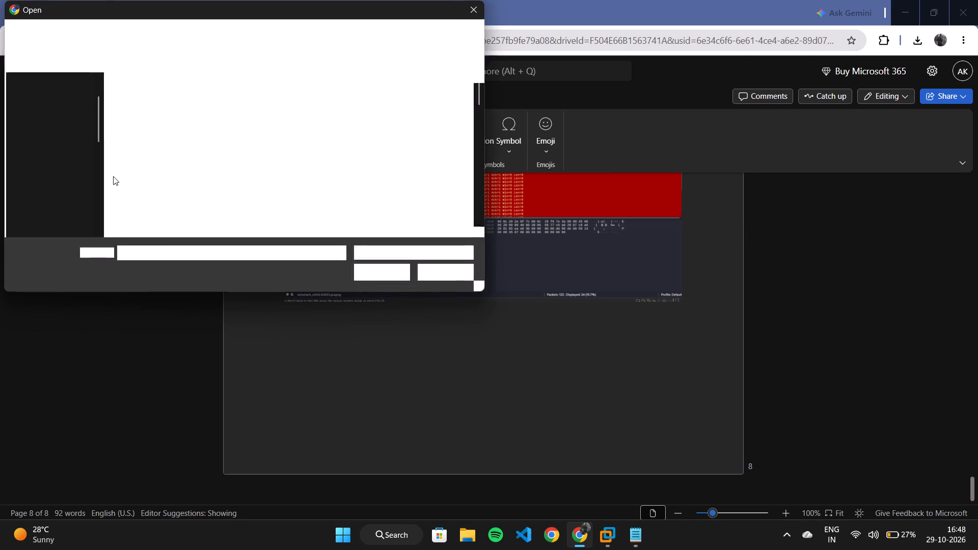
{"action": "scroll", "coordinate": [0, 157], "scroll_direction": "up", "scroll_amount": 1}
{"action": "scroll", "coordinate": [0, 157], "scroll_direction": "right", "scroll_amount": 1}
{"action": "scroll", "coordinate": [38, 136], "scroll_direction": "up", "scroll_amount": 4}
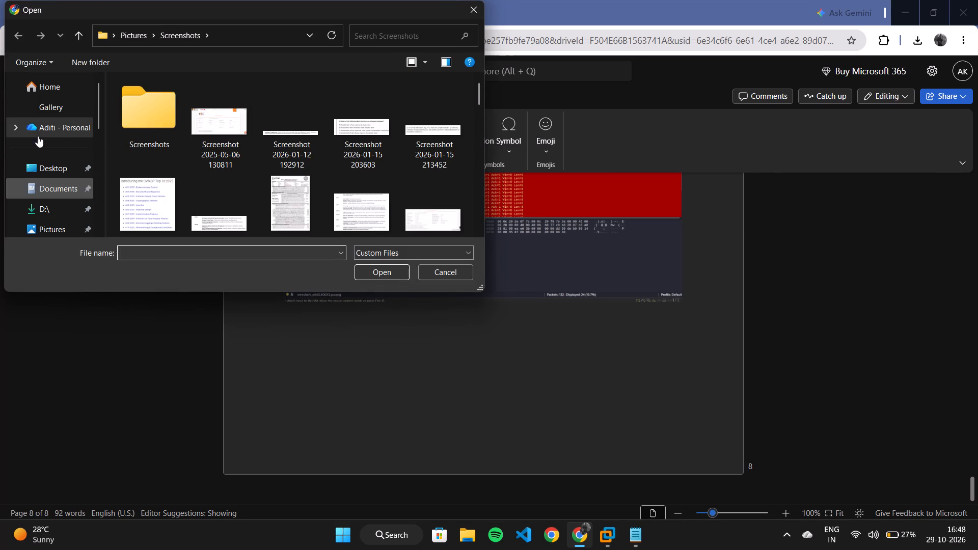
{"action": "left_click", "coordinate": [56, 109]}
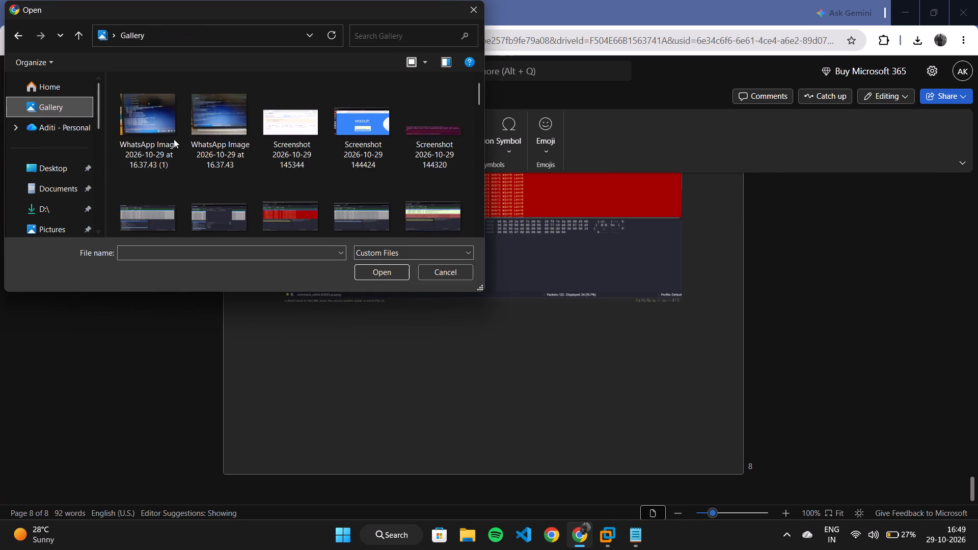
{"action": "left_click", "coordinate": [151, 223]}
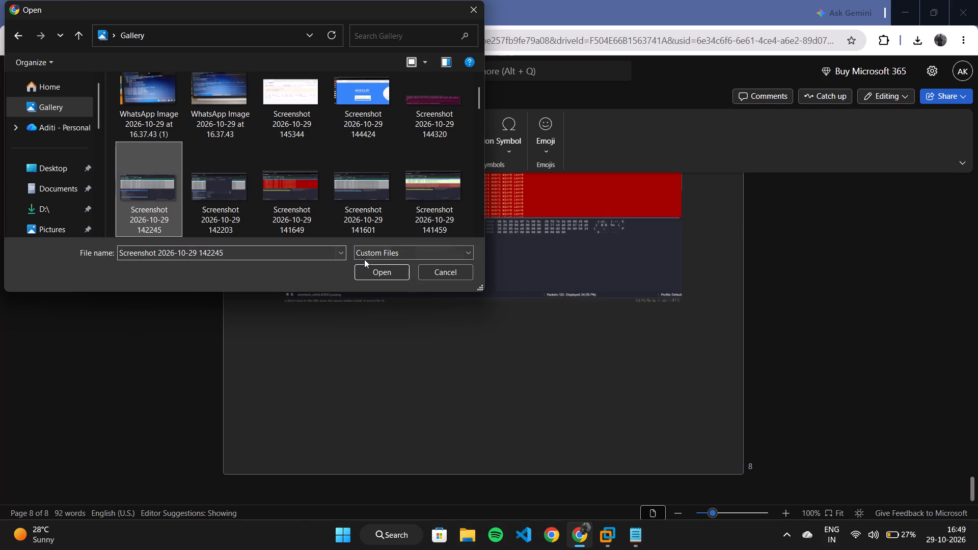
{"action": "left_click", "coordinate": [370, 266]}
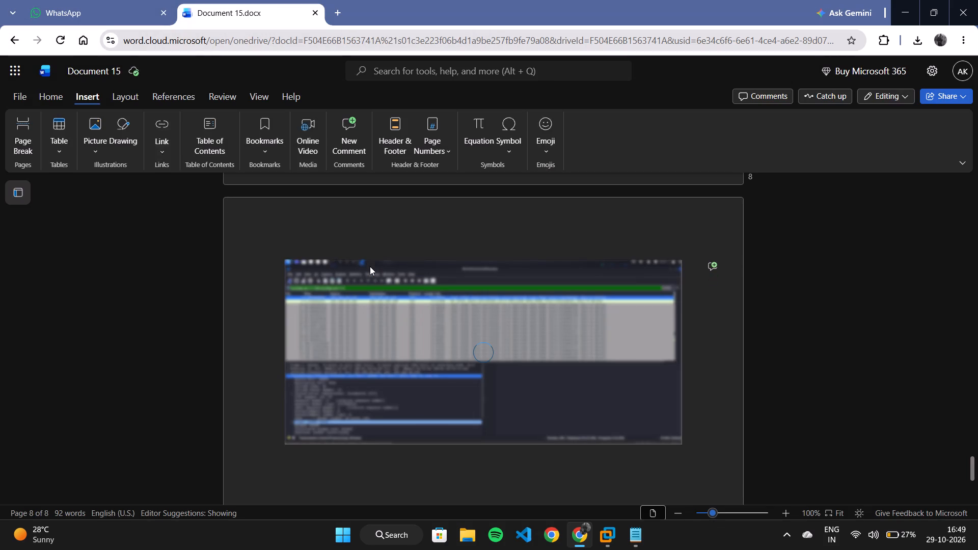
{"action": "left_click", "coordinate": [412, 473]}
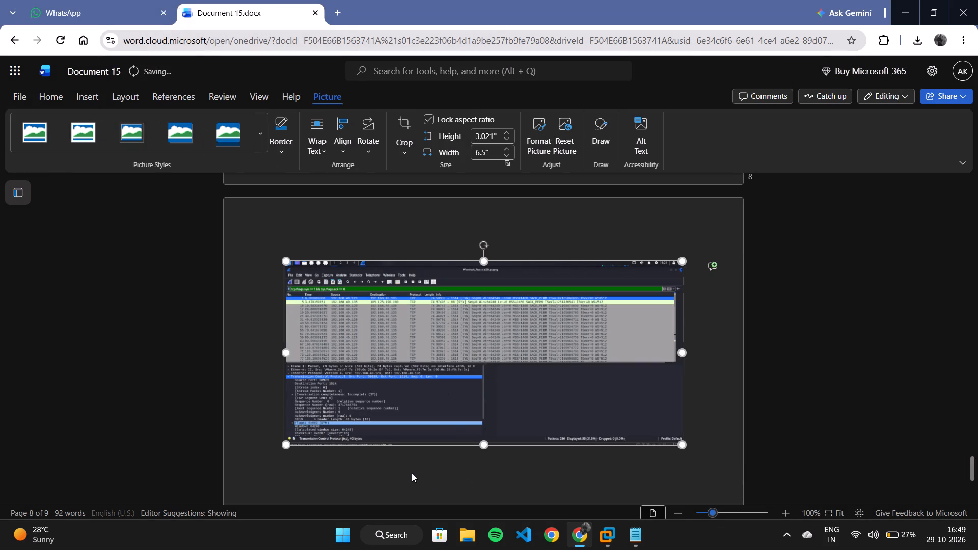
{"action": "left_click", "coordinate": [705, 445]}
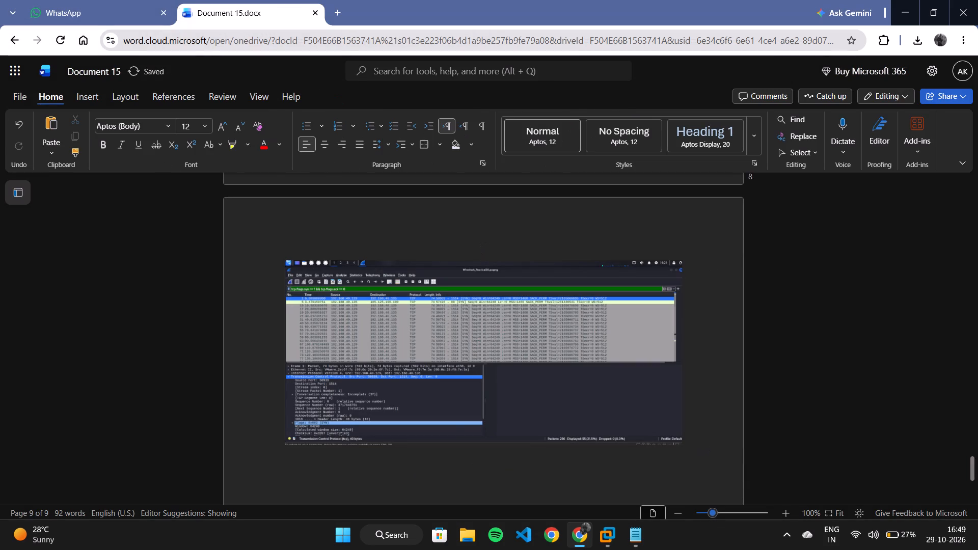
{"action": "key", "text": "Return"}
{"action": "left_click", "coordinate": [85, 103]}
{"action": "left_click", "coordinate": [93, 129]}
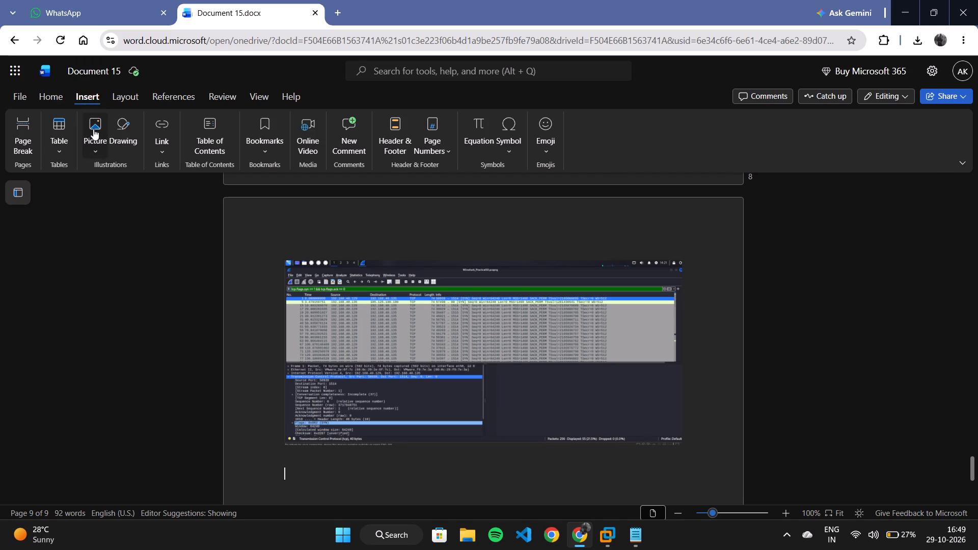
{"action": "left_click", "coordinate": [115, 185]}
{"action": "scroll", "coordinate": [68, 160], "scroll_direction": "up", "scroll_amount": 1}
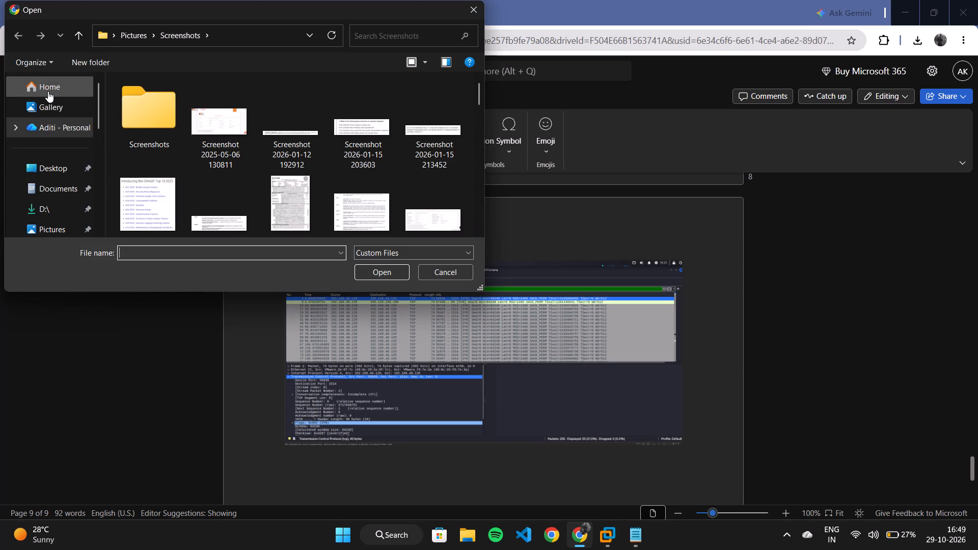
{"action": "left_click", "coordinate": [44, 103]}
{"action": "scroll", "coordinate": [206, 162], "scroll_direction": "down", "scroll_amount": 1}
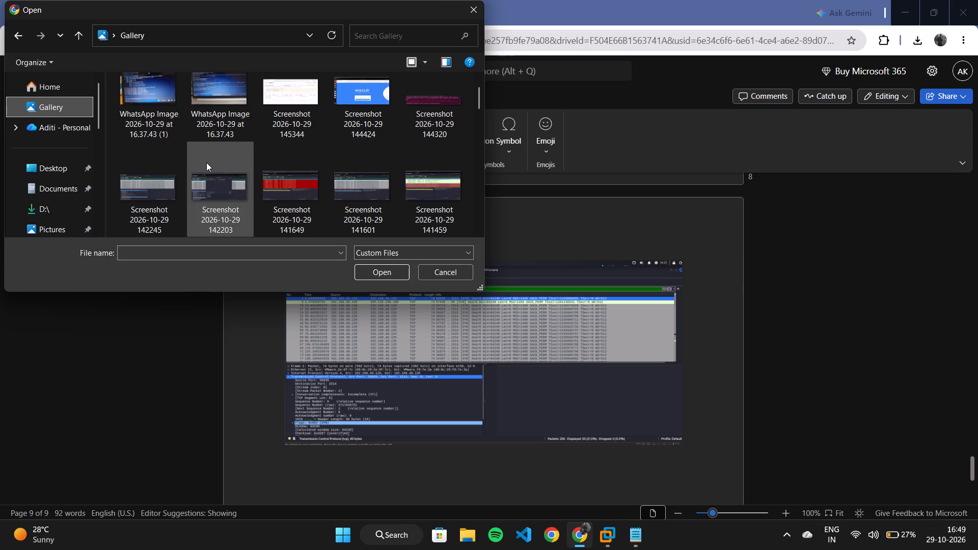
{"action": "scroll", "coordinate": [206, 162], "scroll_direction": "down", "scroll_amount": 2}
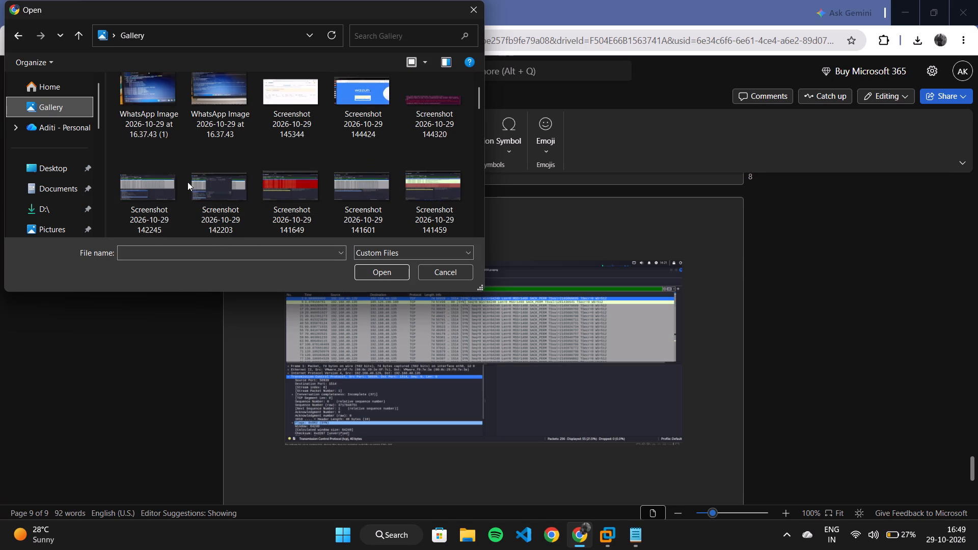
{"action": "left_click", "coordinate": [221, 189]}
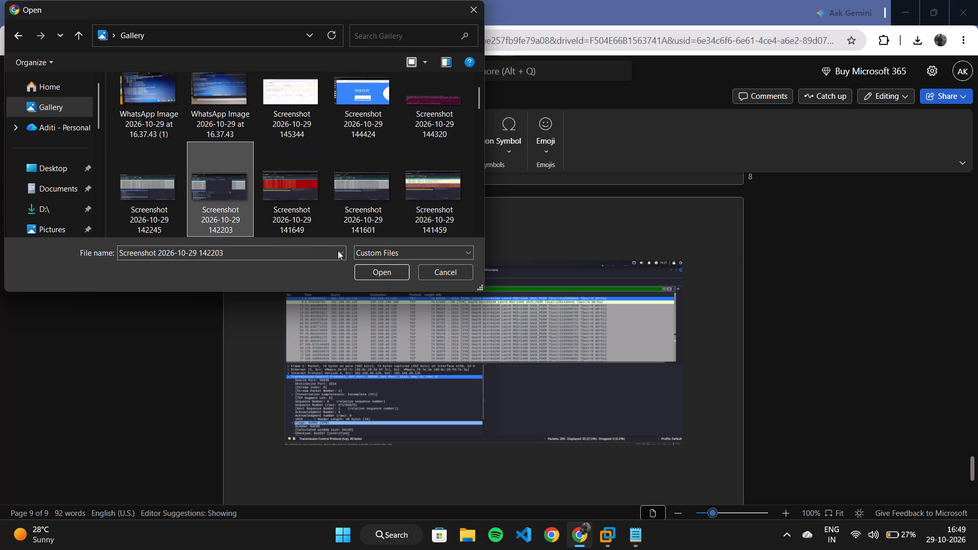
{"action": "left_click", "coordinate": [377, 269]}
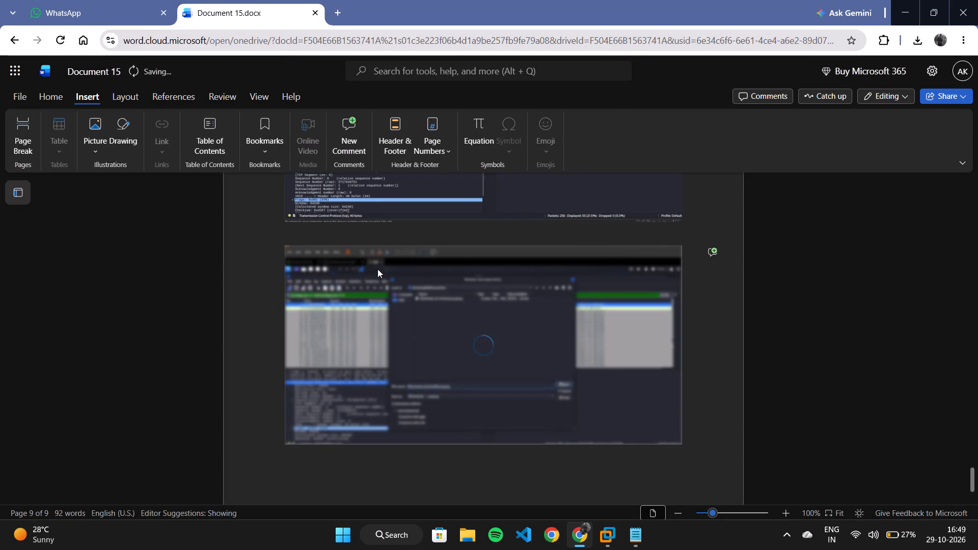
{"action": "left_click", "coordinate": [726, 361]}
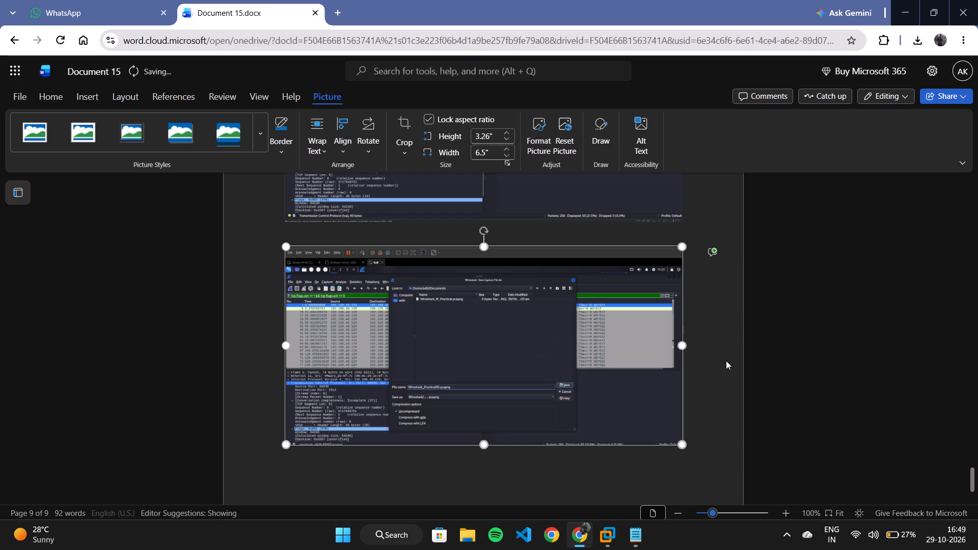
Accept the grammar suggestion that leaves only one space after the dash in the registration number line on the first page.
{"action": "scroll", "coordinate": [704, 335], "scroll_direction": "up", "scroll_amount": 18}
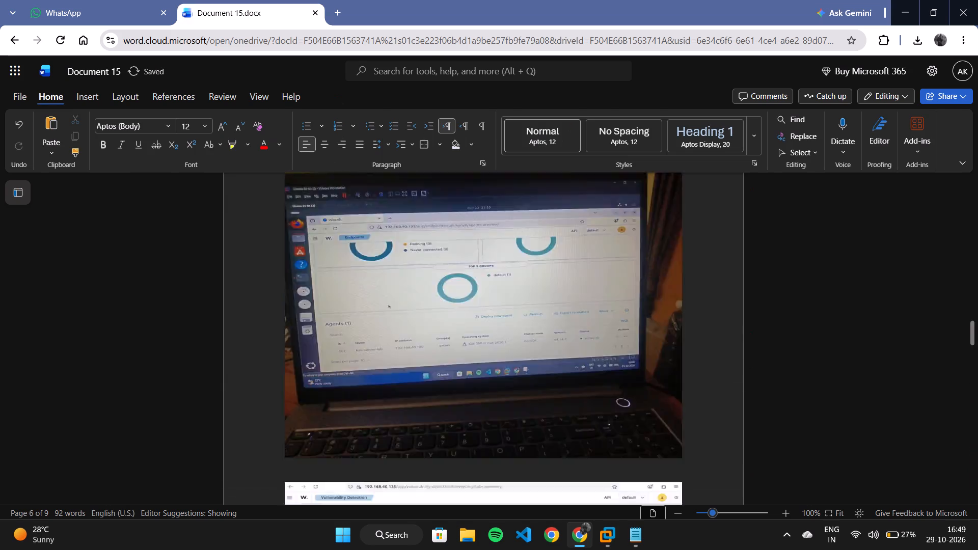
{"action": "scroll", "coordinate": [704, 335], "scroll_direction": "up", "scroll_amount": 6}
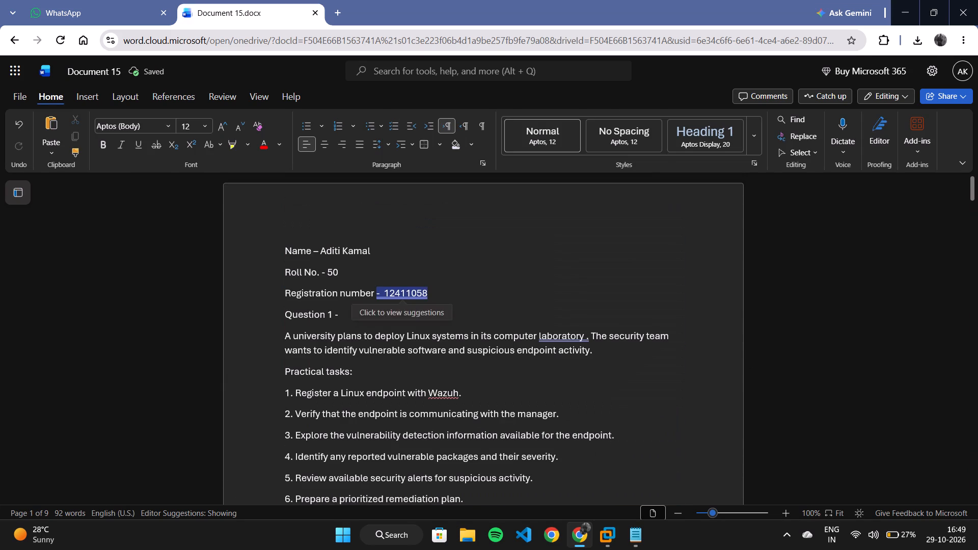
{"action": "left_click", "coordinate": [386, 291]}
{"action": "left_click", "coordinate": [404, 350]}
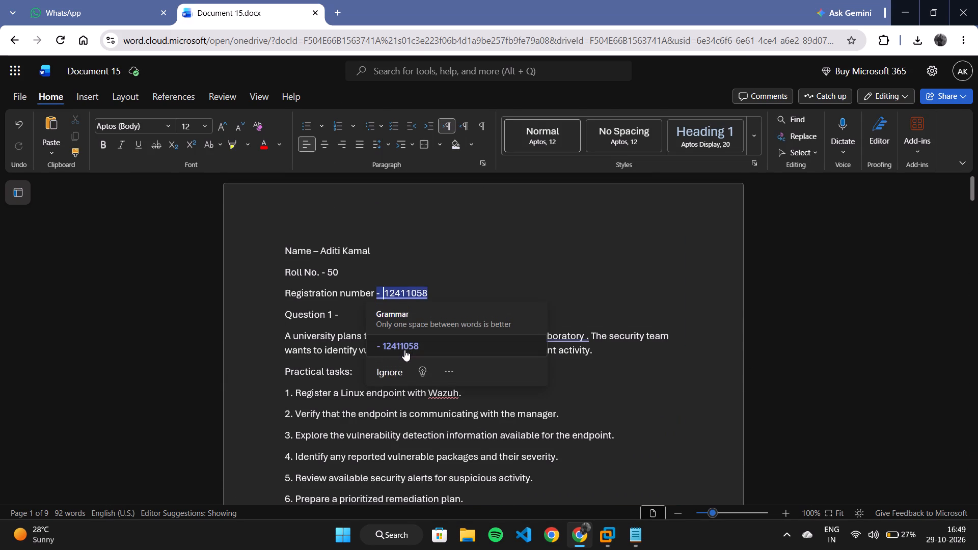
{"action": "left_click", "coordinate": [436, 293]}
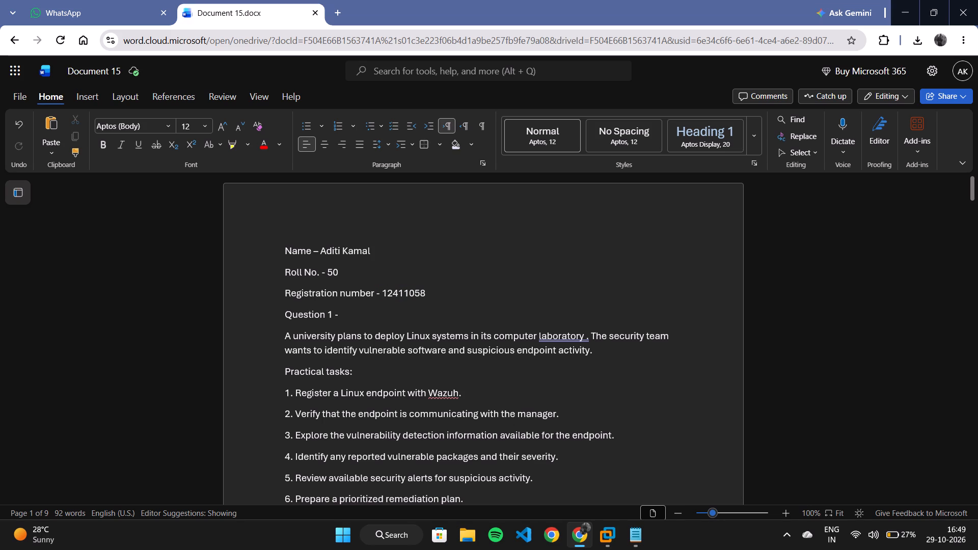
Review the document from the practical tasks through the Wazuh screenshots and photos to the "2. Wireshark" heading.
{"action": "scroll", "coordinate": [356, 264], "scroll_direction": "down", "scroll_amount": 7}
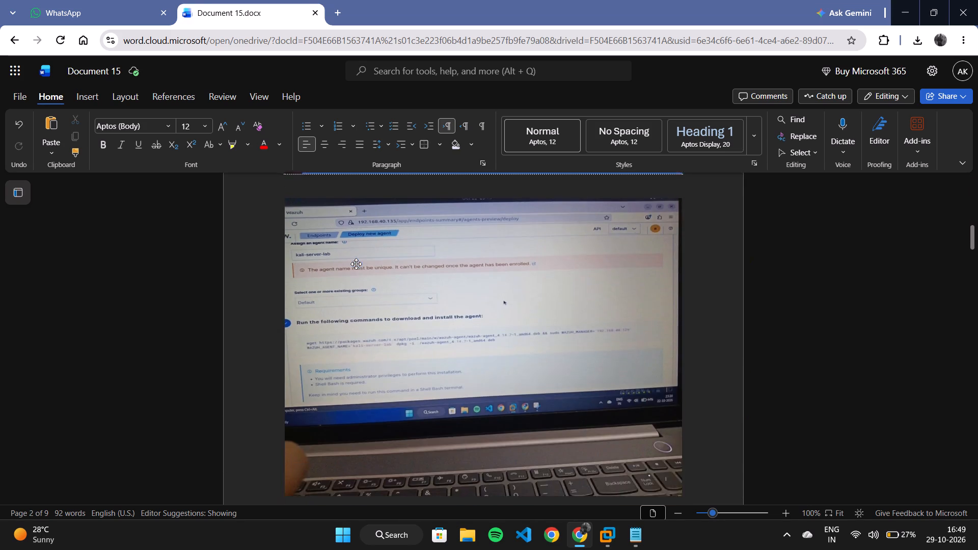
{"action": "scroll", "coordinate": [356, 264], "scroll_direction": "down", "scroll_amount": 1}
{"action": "scroll", "coordinate": [356, 264], "scroll_direction": "up", "scroll_amount": 3}
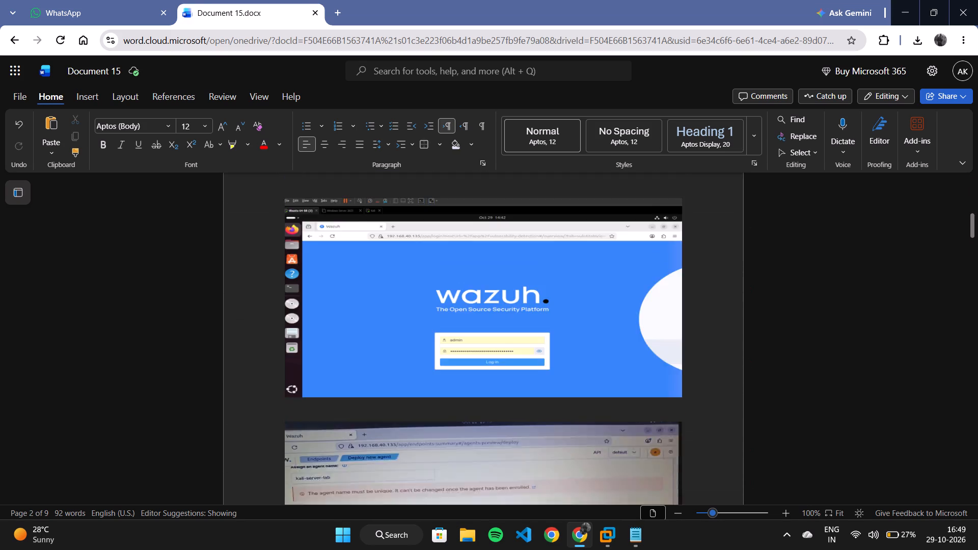
{"action": "scroll", "coordinate": [356, 264], "scroll_direction": "up", "scroll_amount": 2}
{"action": "scroll", "coordinate": [356, 264], "scroll_direction": "down", "scroll_amount": 1}
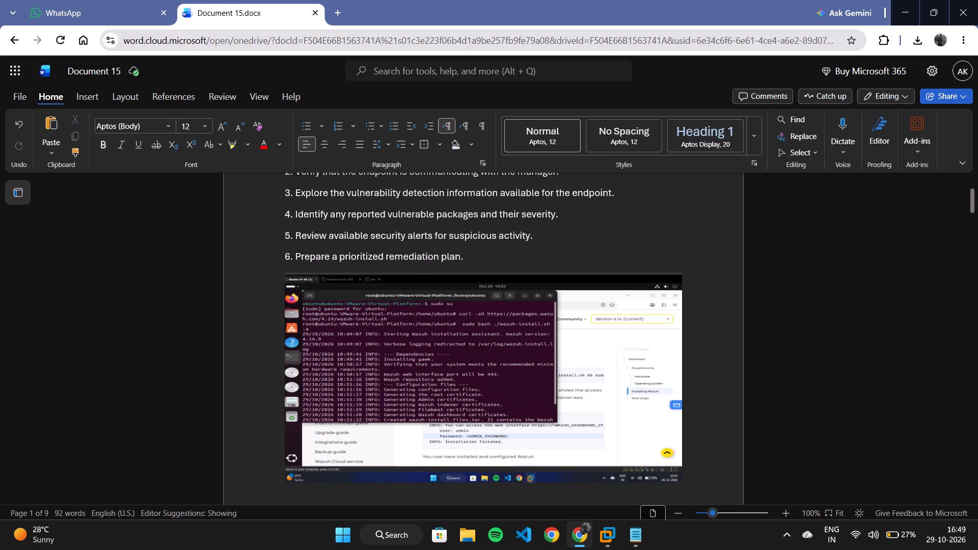
{"action": "scroll", "coordinate": [356, 264], "scroll_direction": "down", "scroll_amount": 3}
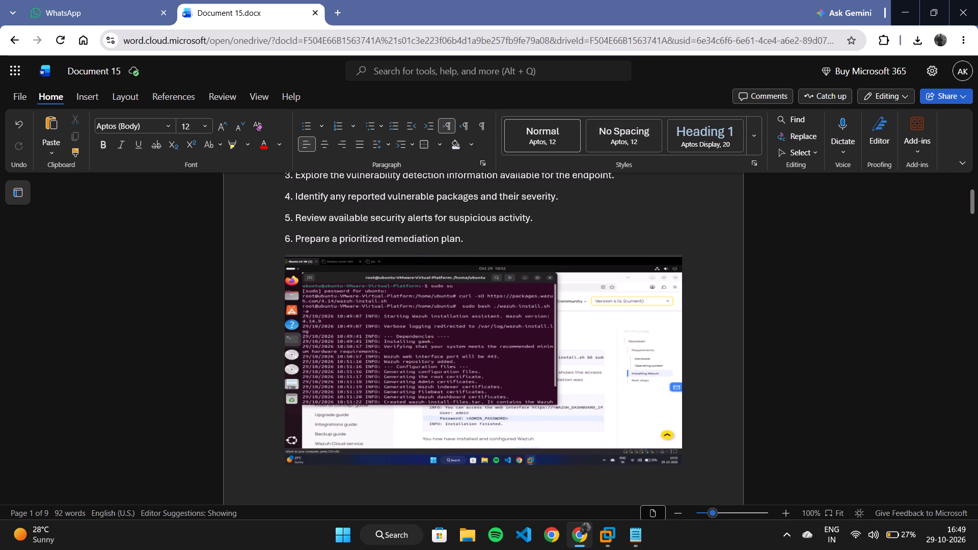
{"action": "scroll", "coordinate": [356, 264], "scroll_direction": "down", "scroll_amount": 4}
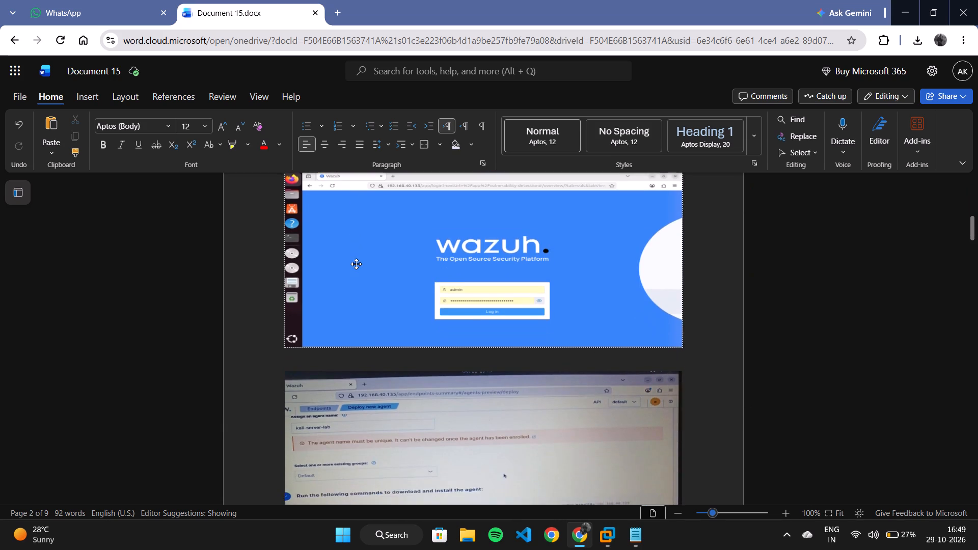
{"action": "scroll", "coordinate": [356, 264], "scroll_direction": "down", "scroll_amount": 3}
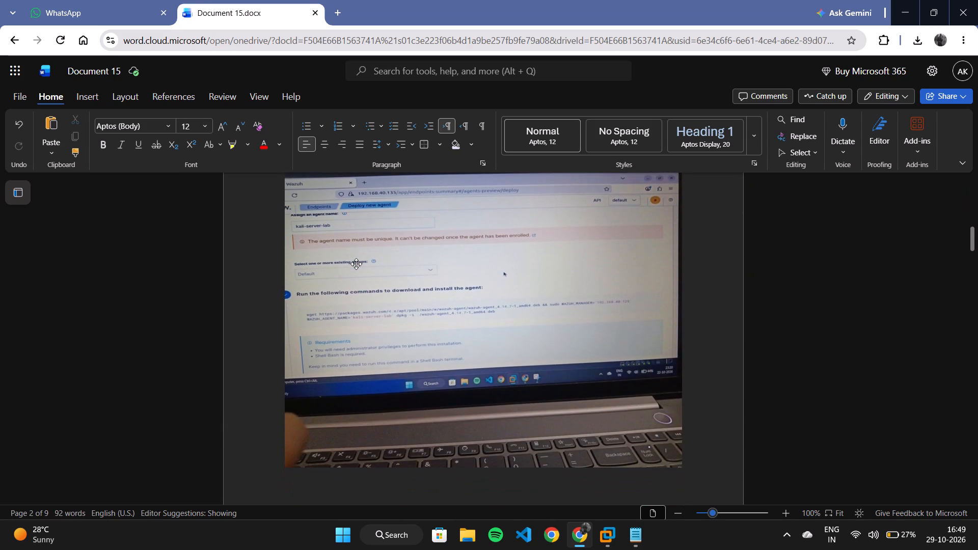
{"action": "scroll", "coordinate": [356, 264], "scroll_direction": "down", "scroll_amount": 5}
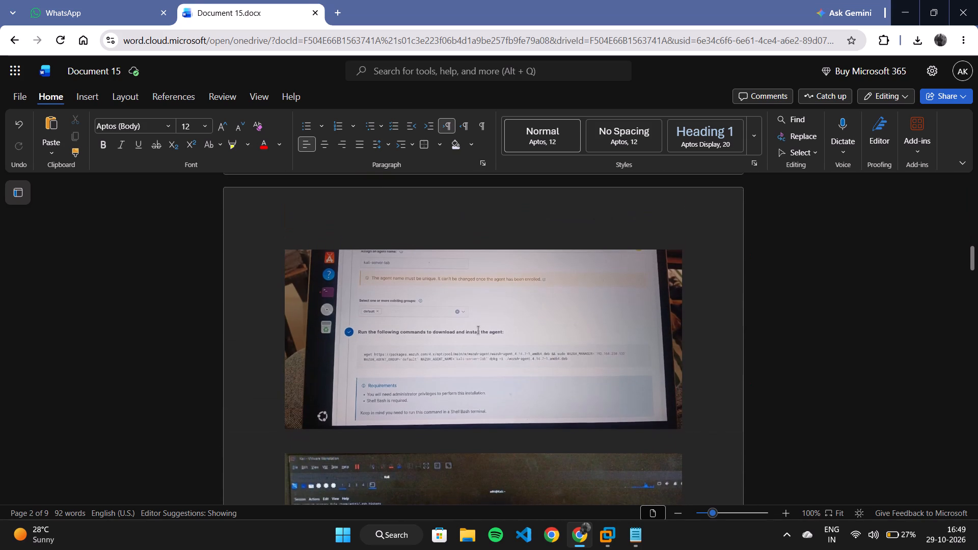
{"action": "scroll", "coordinate": [356, 264], "scroll_direction": "down", "scroll_amount": 4}
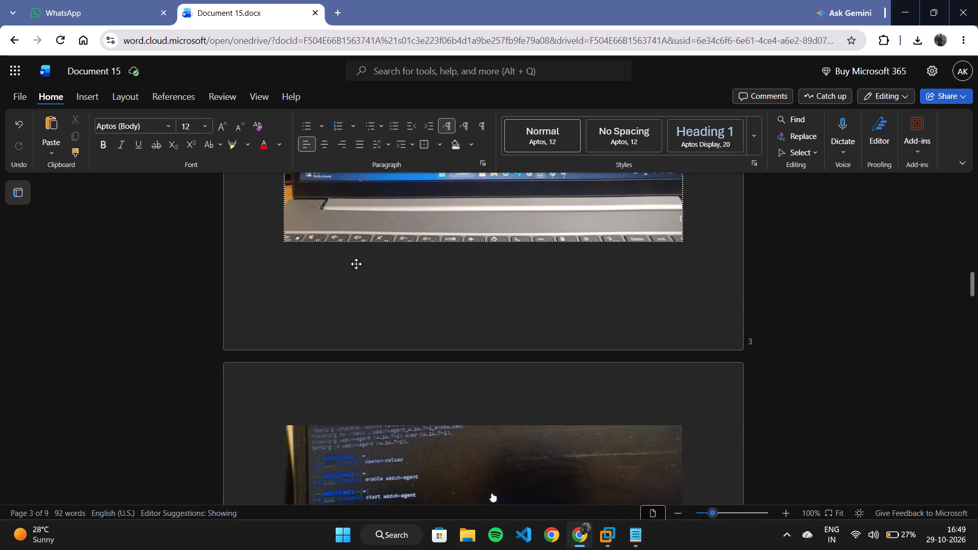
{"action": "scroll", "coordinate": [356, 264], "scroll_direction": "down", "scroll_amount": 9}
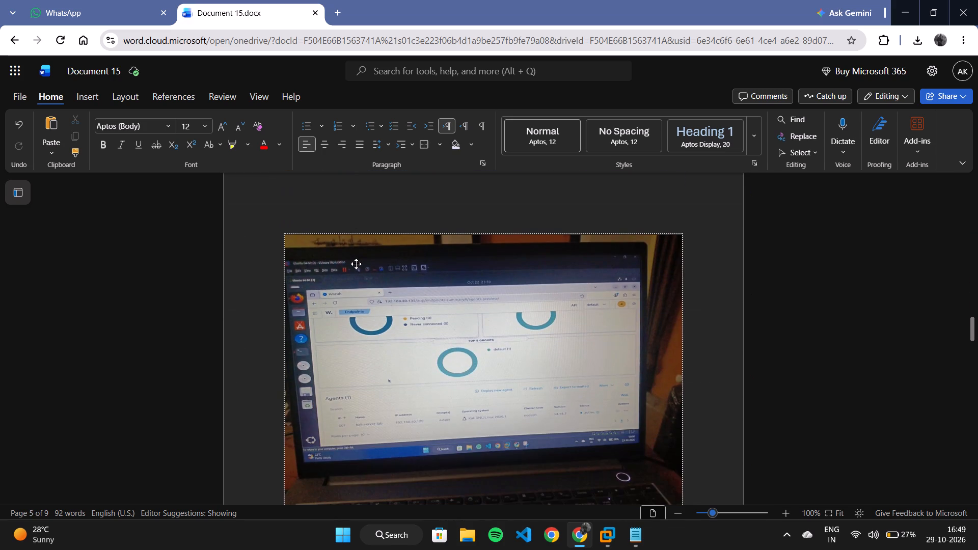
{"action": "scroll", "coordinate": [356, 264], "scroll_direction": "down", "scroll_amount": 4}
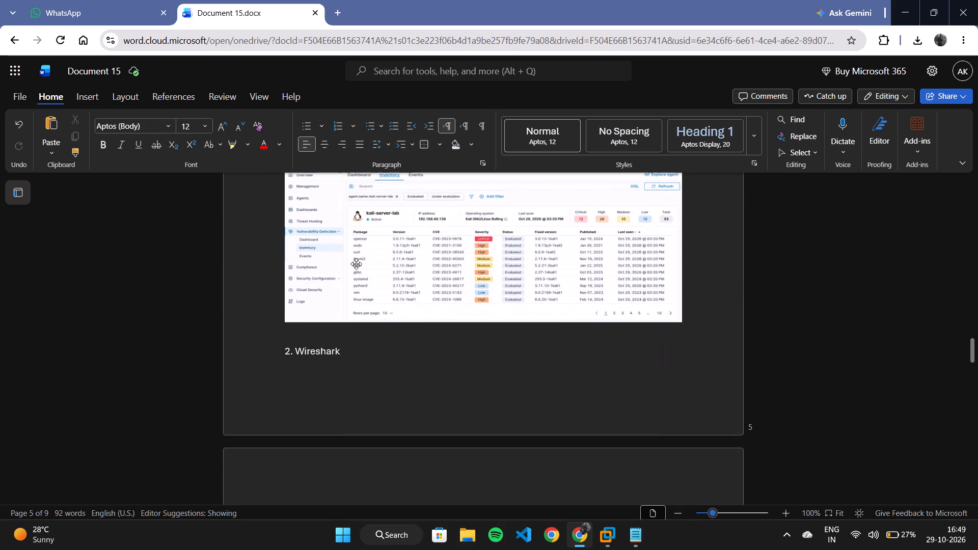
{"action": "scroll", "coordinate": [356, 264], "scroll_direction": "up", "scroll_amount": 1}
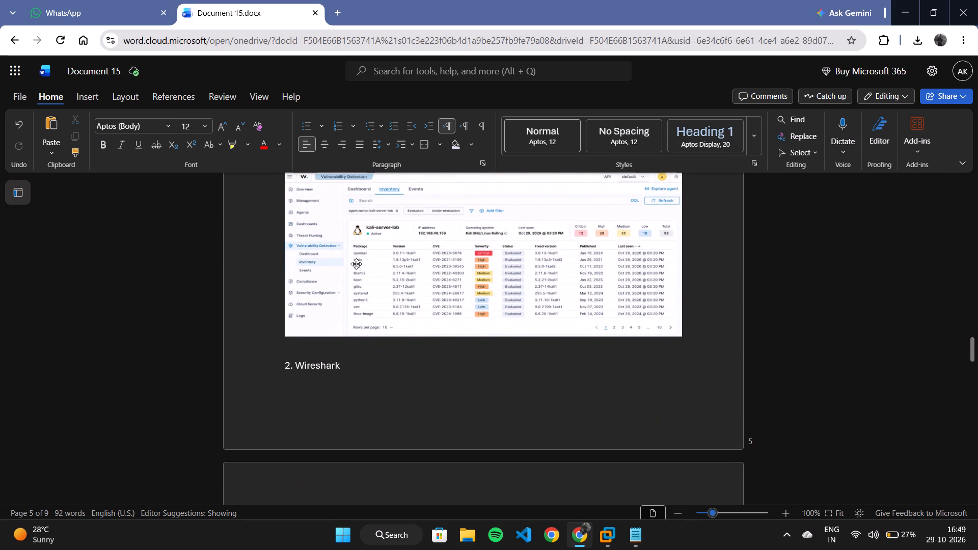
{"action": "scroll", "coordinate": [356, 264], "scroll_direction": "up", "scroll_amount": 3}
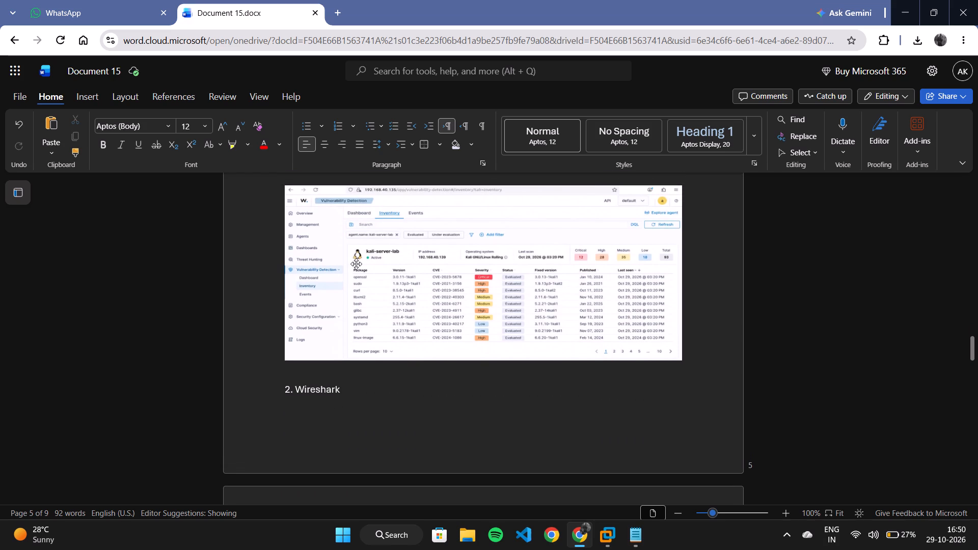
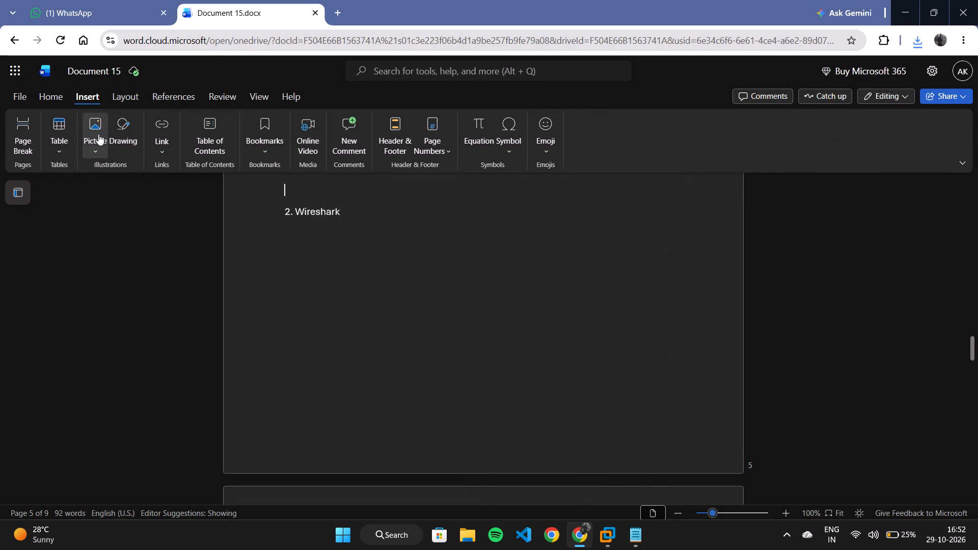
Insert the picture "WhatsApp Image 2026-10-29 at 16.50.50" from the D:\ drive on the empty line above the "2. Wireshark" heading.
{"action": "left_click", "coordinate": [125, 181]}
{"action": "scroll", "coordinate": [76, 150], "scroll_direction": "up", "scroll_amount": 2}
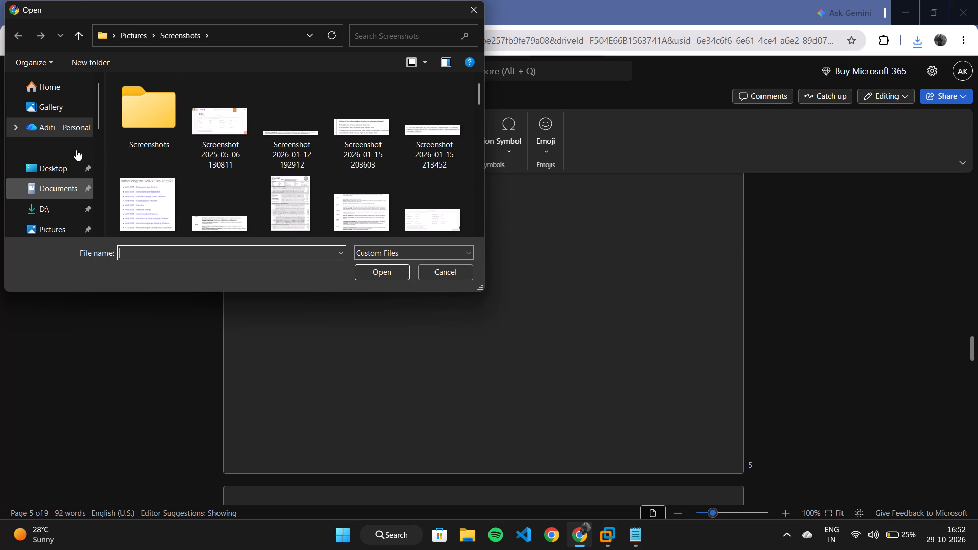
{"action": "left_click", "coordinate": [43, 210]}
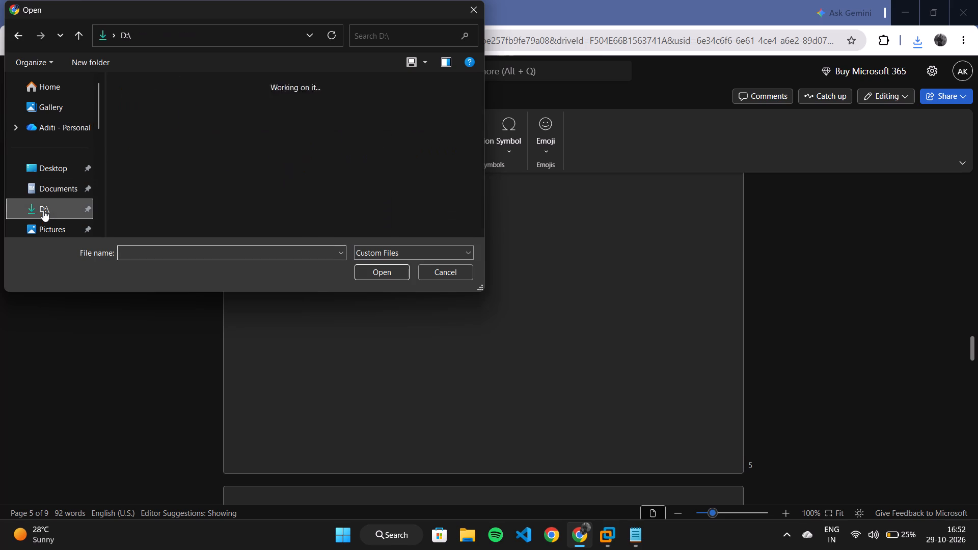
{"action": "left_click", "coordinate": [135, 139]}
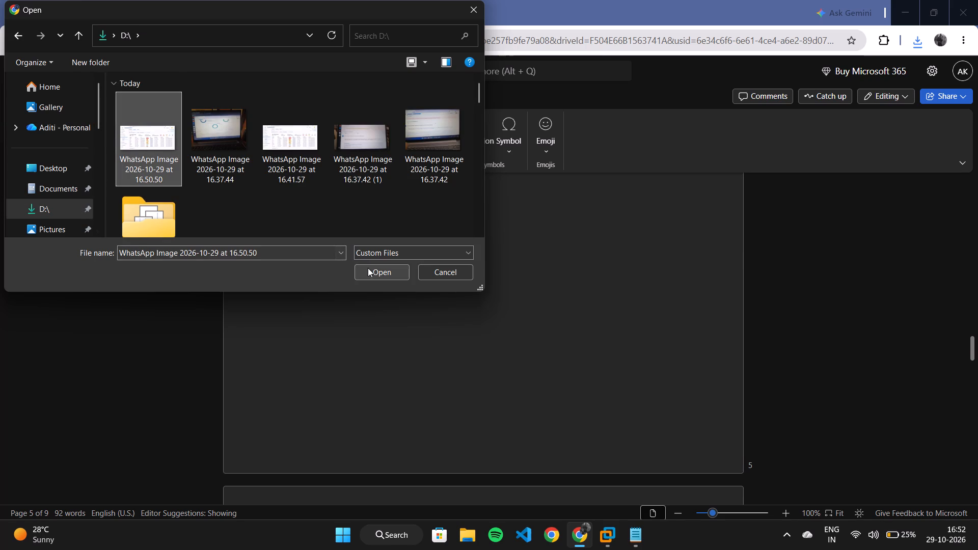
{"action": "left_click", "coordinate": [368, 268]}
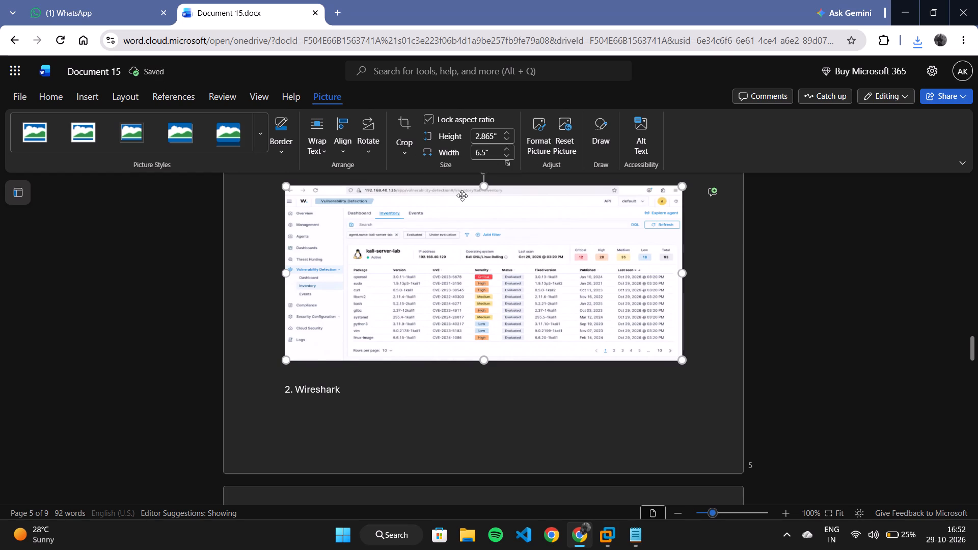
Export the document as a PDF to the D:\ drive, naming the file "50_" followed by the student's registration number.
{"action": "left_click", "coordinate": [21, 90]}
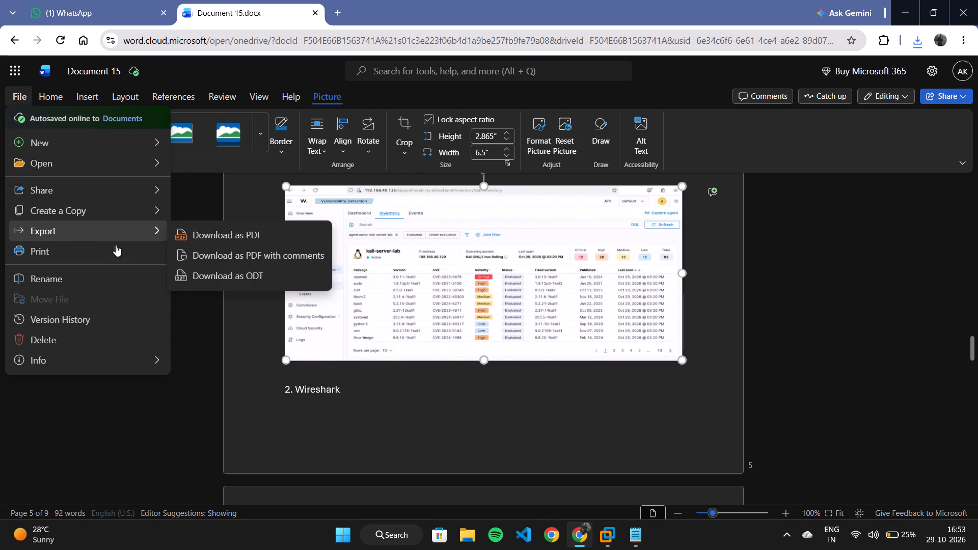
{"action": "left_click", "coordinate": [209, 235]}
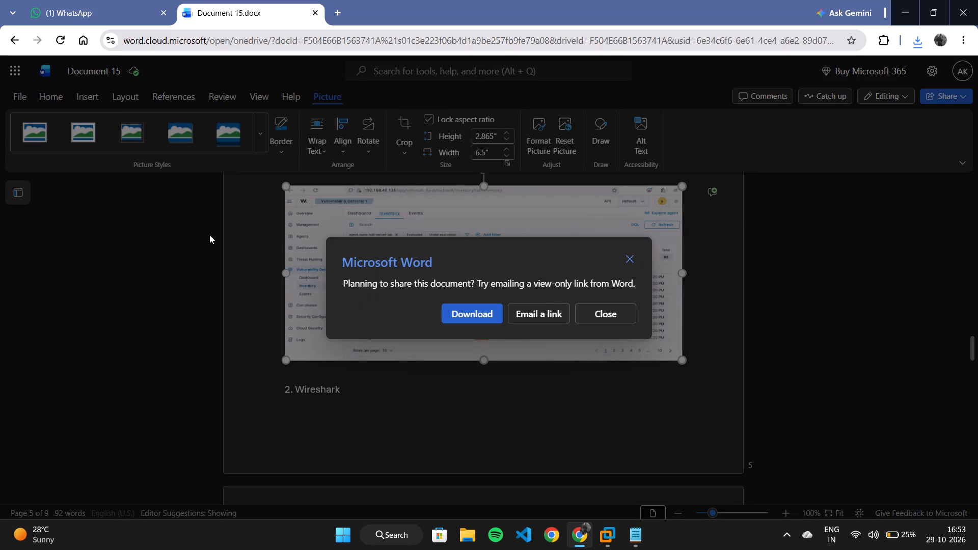
{"action": "left_click", "coordinate": [451, 312]}
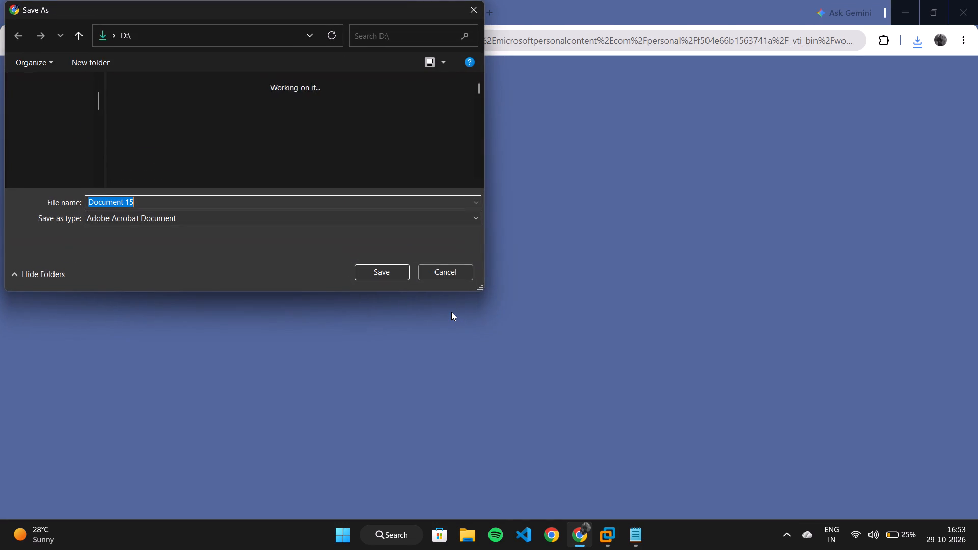
{"action": "key", "text": "BackSpace"}
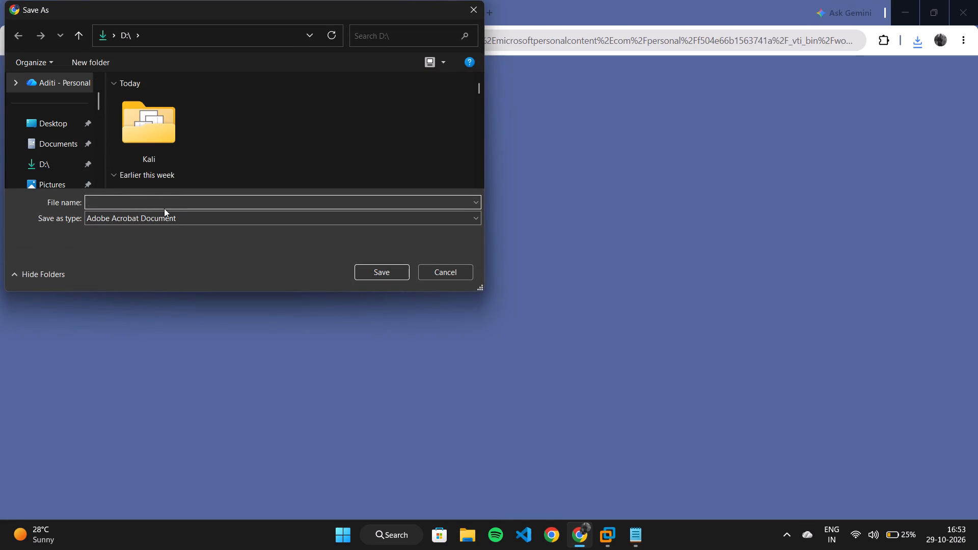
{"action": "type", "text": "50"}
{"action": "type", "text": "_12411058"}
{"action": "left_click", "coordinate": [57, 165]}
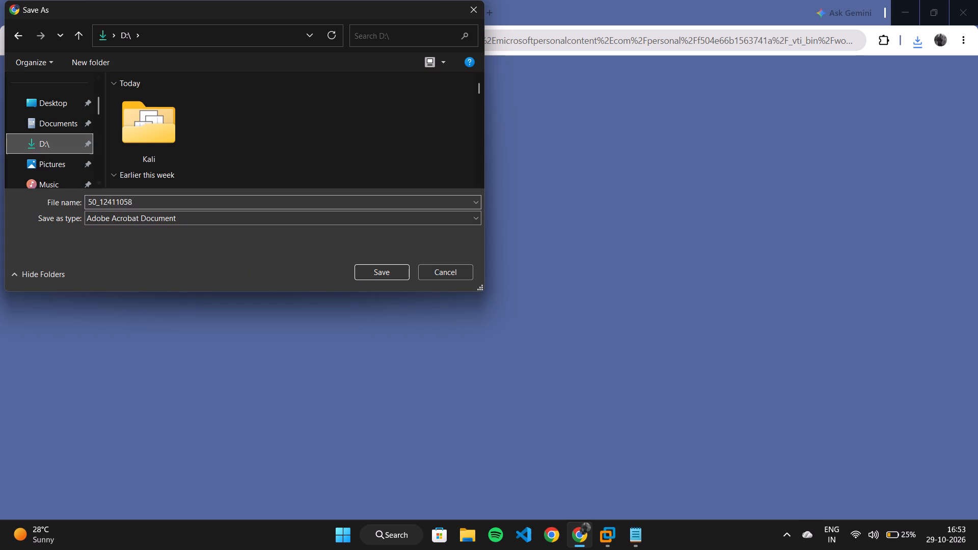
Save the exported PDF to the D:\ drive under the file name already entered.
{"action": "left_click", "coordinate": [364, 270]}
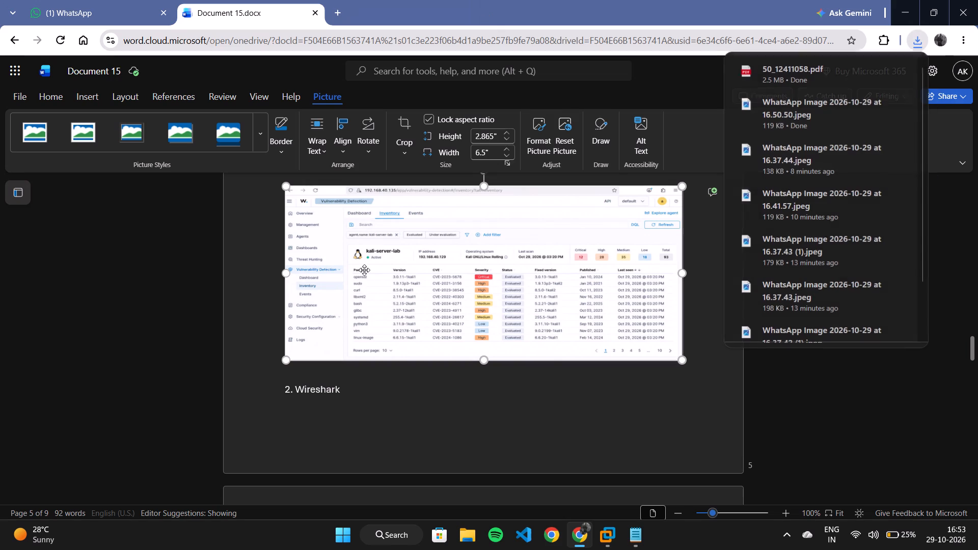
Open the downloaded PDF and review it from the student details through the Wazuh pictures and Wireshark section to the last page.
{"action": "double_click", "coordinate": [768, 72]}
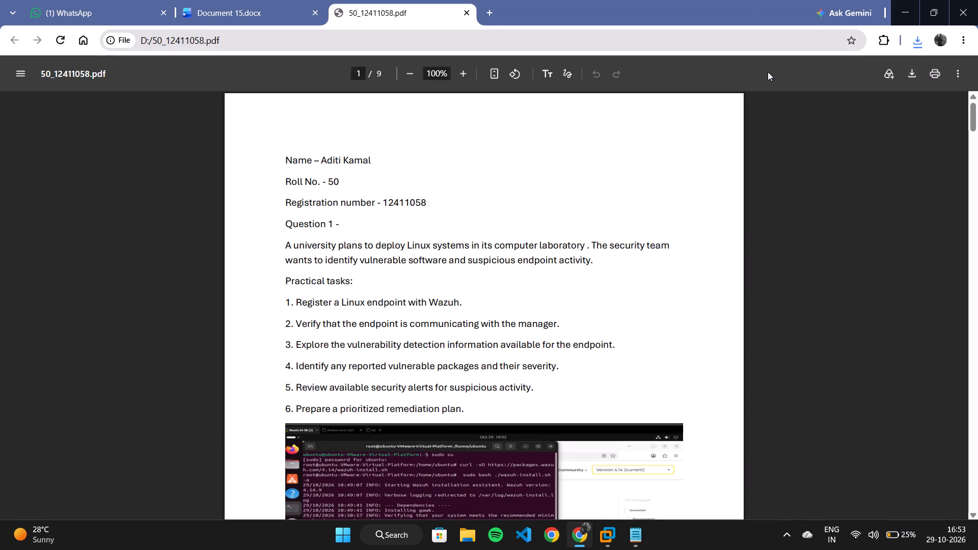
{"action": "scroll", "coordinate": [452, 228], "scroll_direction": "down", "scroll_amount": 2}
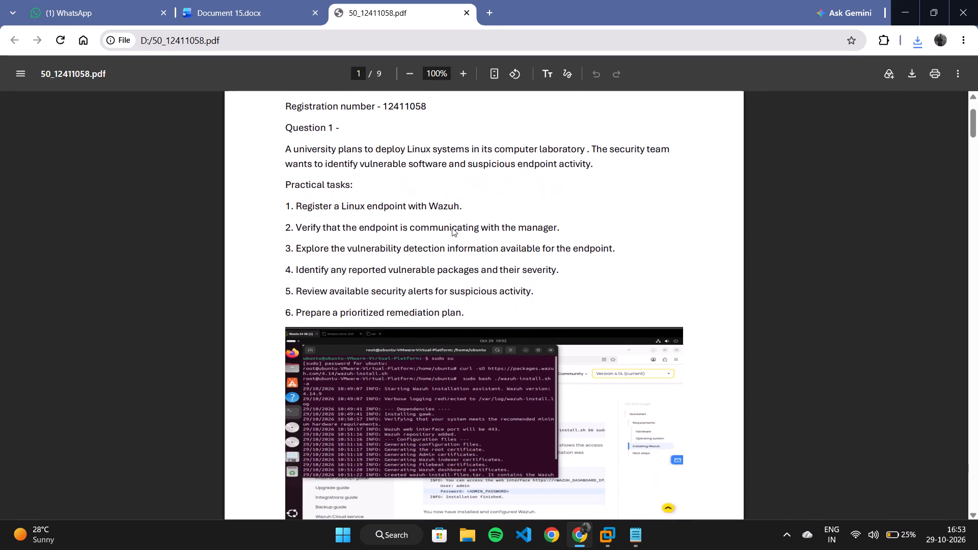
{"action": "scroll", "coordinate": [452, 228], "scroll_direction": "down", "scroll_amount": 4}
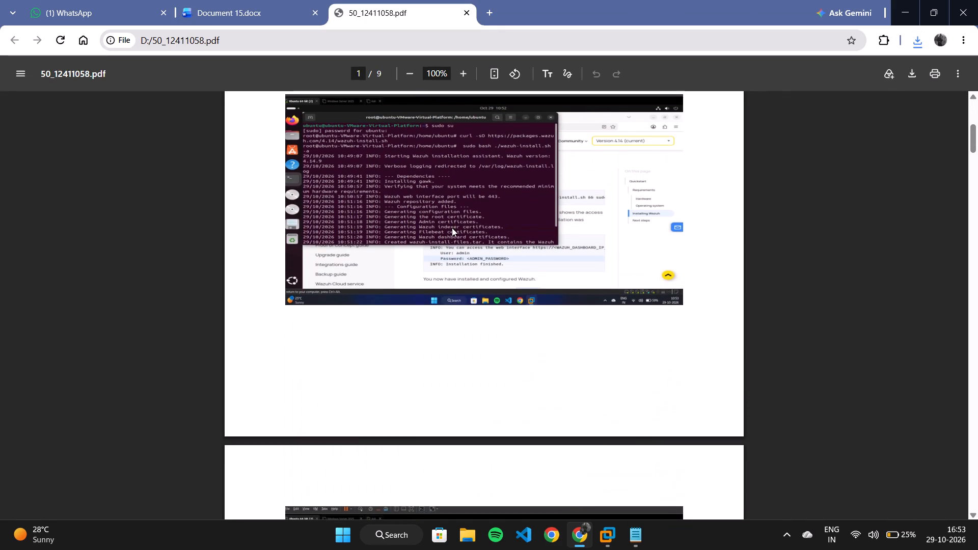
{"action": "scroll", "coordinate": [452, 228], "scroll_direction": "down", "scroll_amount": 3}
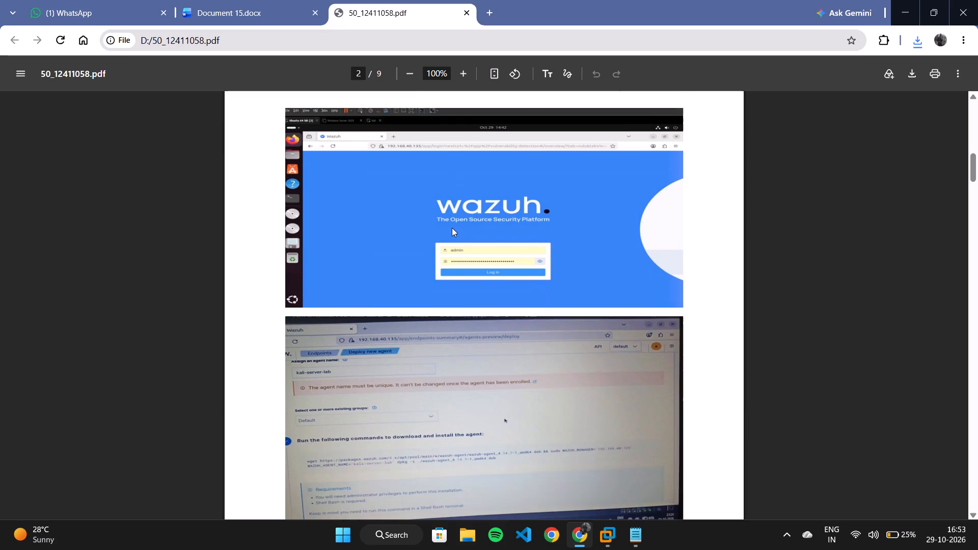
{"action": "scroll", "coordinate": [452, 228], "scroll_direction": "down", "scroll_amount": 13}
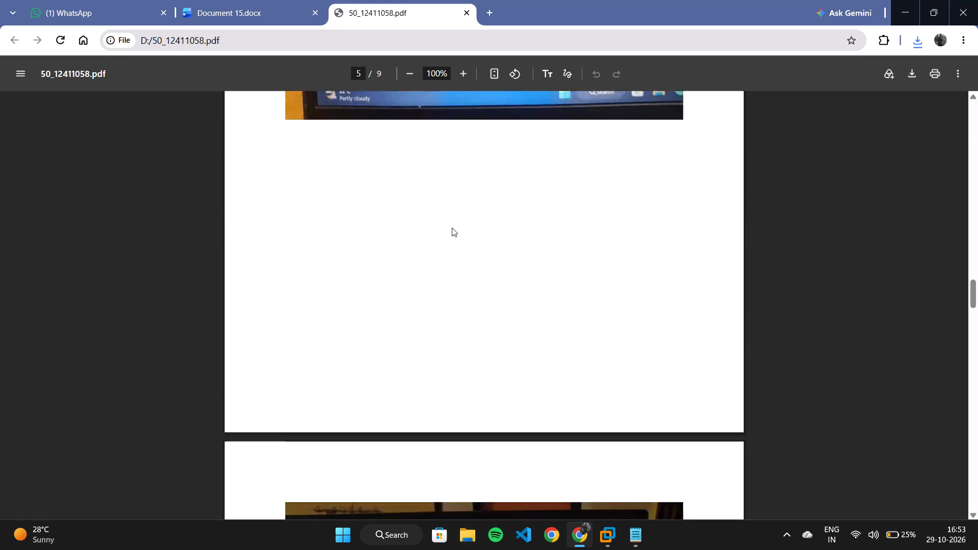
{"action": "scroll", "coordinate": [452, 228], "scroll_direction": "down", "scroll_amount": 2}
{"action": "scroll", "coordinate": [452, 228], "scroll_direction": "up", "scroll_amount": 2}
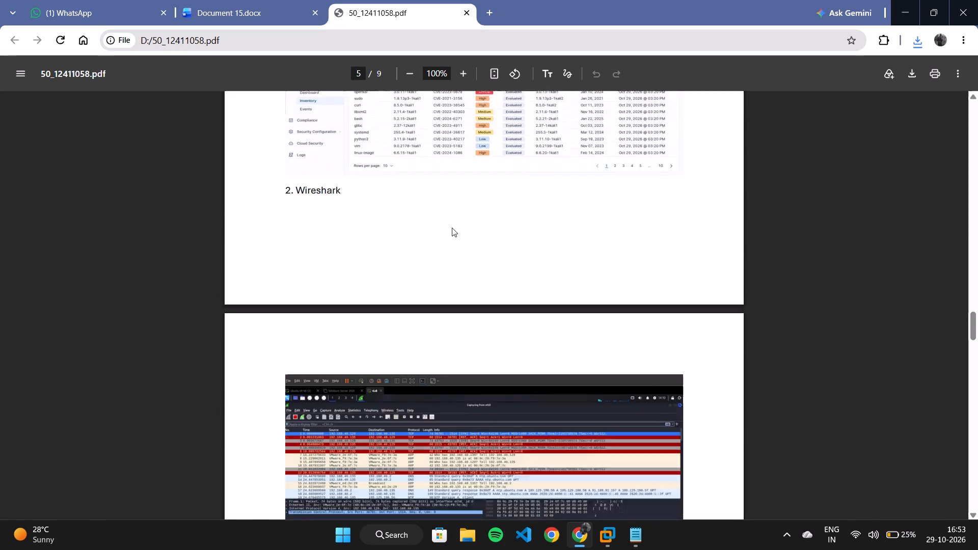
{"action": "scroll", "coordinate": [452, 228], "scroll_direction": "up", "scroll_amount": 1}
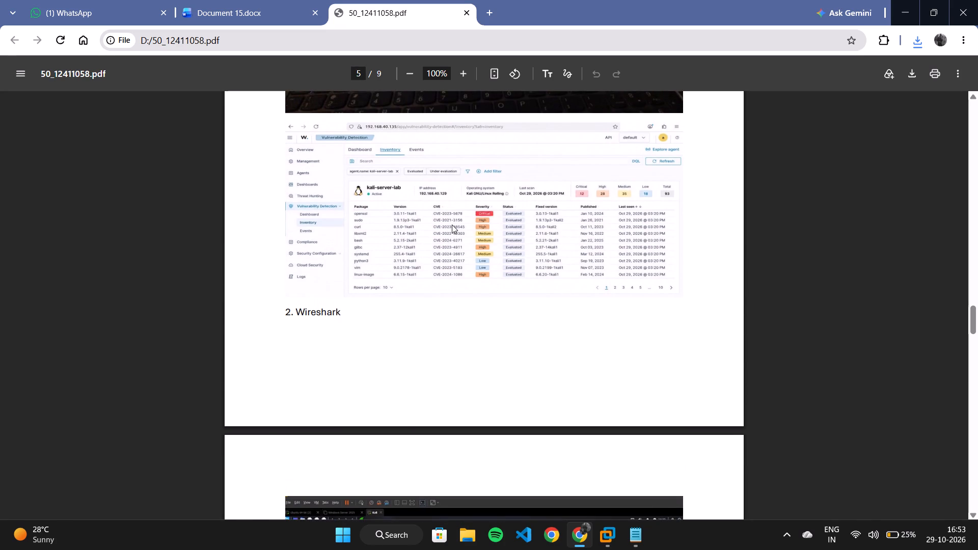
{"action": "scroll", "coordinate": [452, 225], "scroll_direction": "up", "scroll_amount": 3}
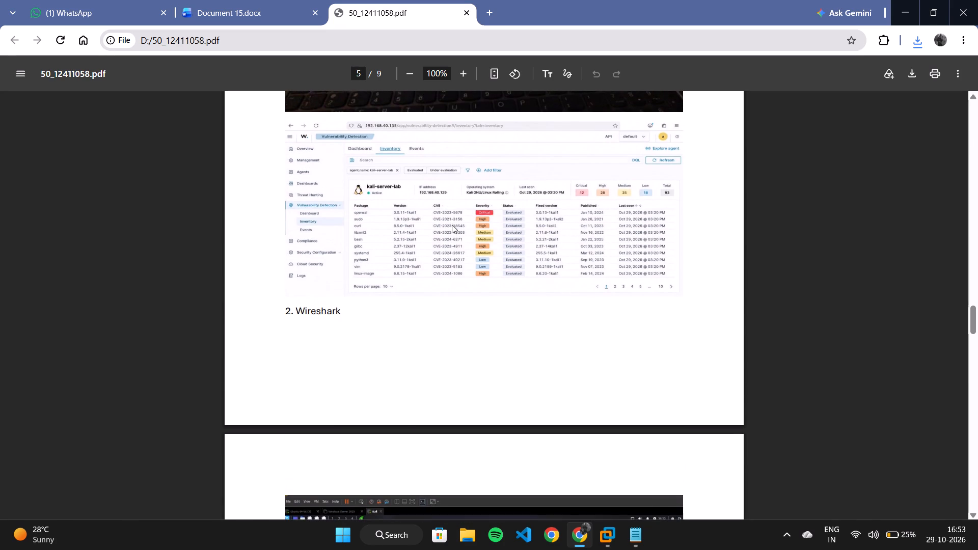
{"action": "scroll", "coordinate": [452, 225], "scroll_direction": "up", "scroll_amount": 1}
{"action": "scroll", "coordinate": [452, 225], "scroll_direction": "down", "scroll_amount": 2}
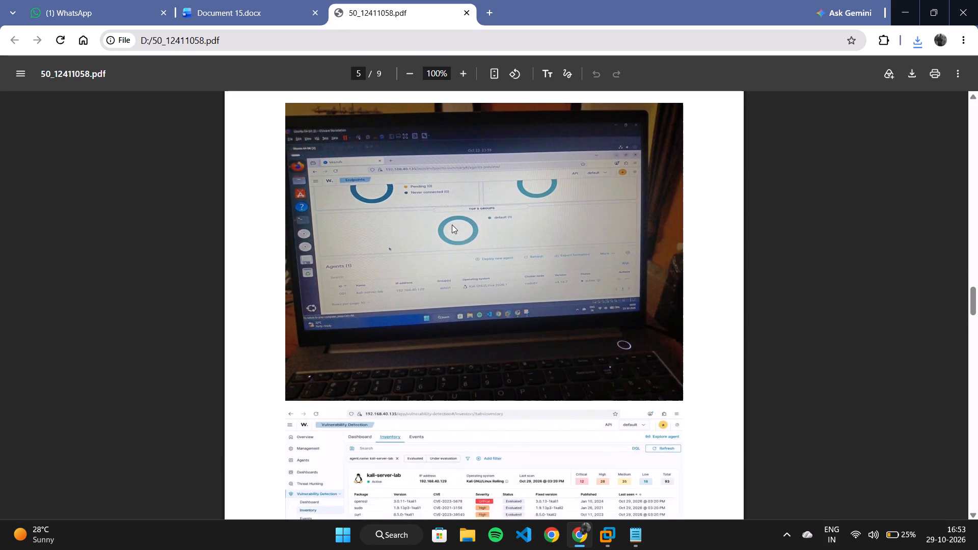
{"action": "scroll", "coordinate": [452, 225], "scroll_direction": "down", "scroll_amount": 6}
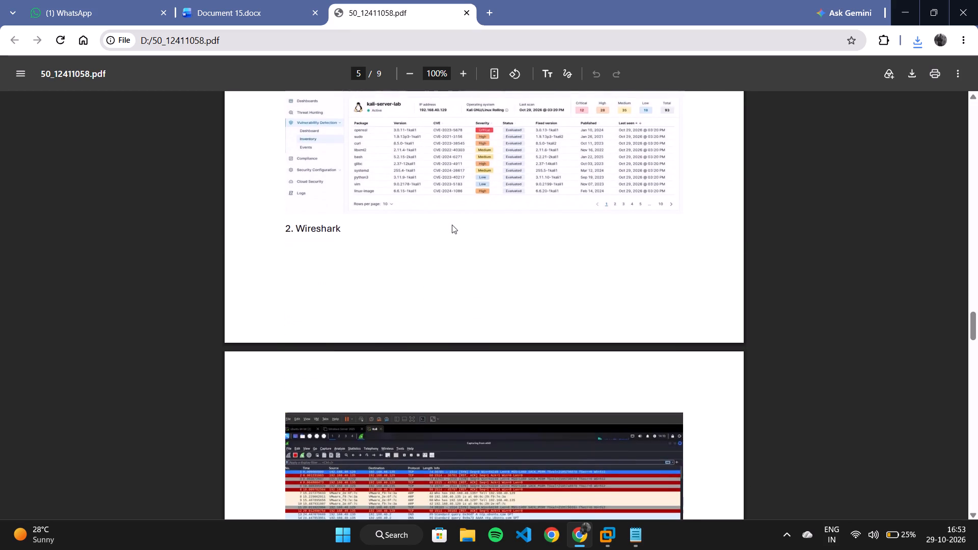
{"action": "scroll", "coordinate": [452, 225], "scroll_direction": "down", "scroll_amount": 13}
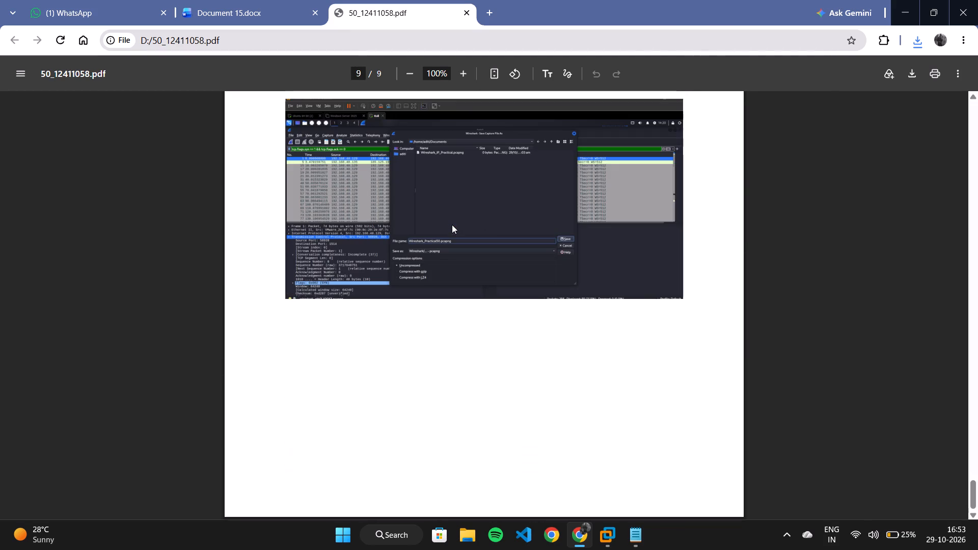
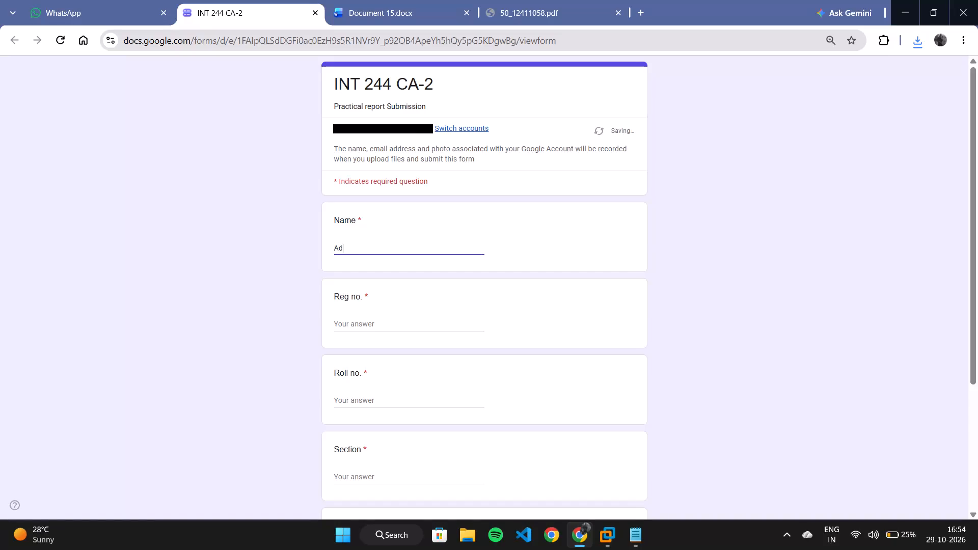
Fill in the student's name, registration number and roll number 50 in the INT 244 CA-2 submission form.
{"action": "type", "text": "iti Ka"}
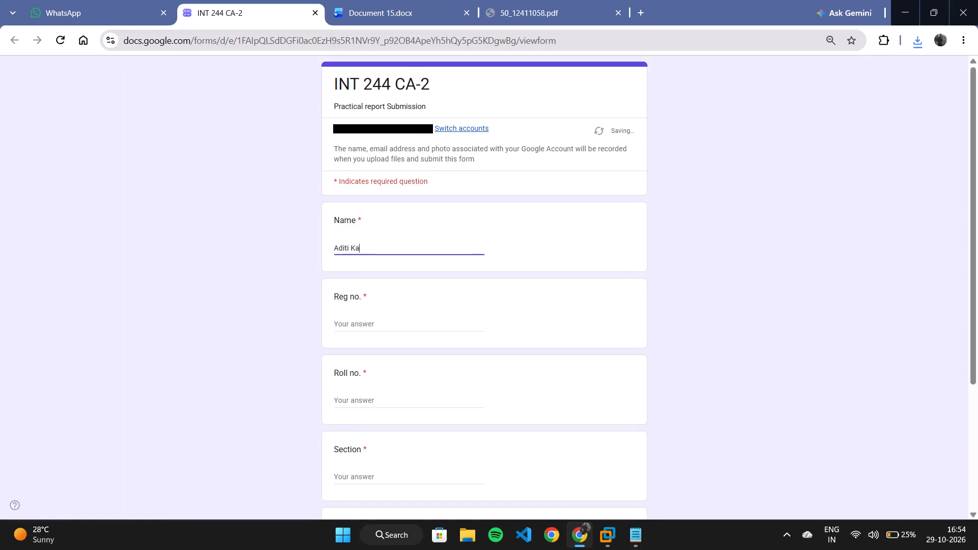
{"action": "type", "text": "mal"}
{"action": "left_click", "coordinate": [346, 322]}
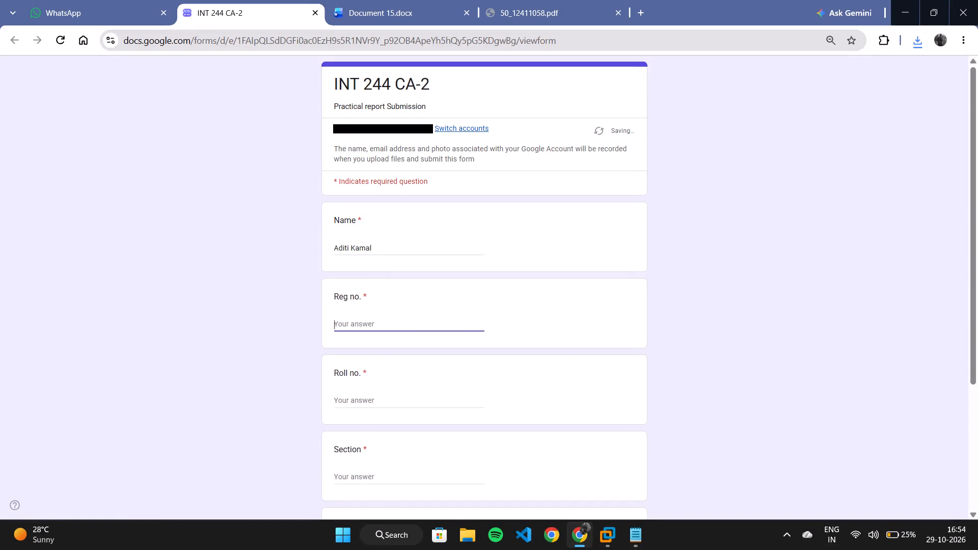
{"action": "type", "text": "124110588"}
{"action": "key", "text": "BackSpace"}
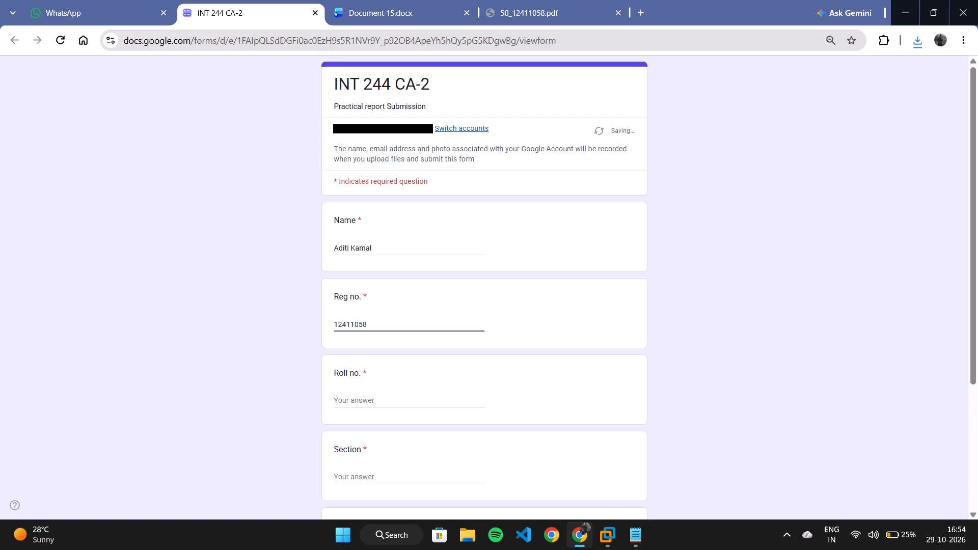
{"action": "left_click", "coordinate": [348, 398]}
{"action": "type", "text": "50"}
{"action": "scroll", "coordinate": [348, 398], "scroll_direction": "down", "scroll_amount": 2}
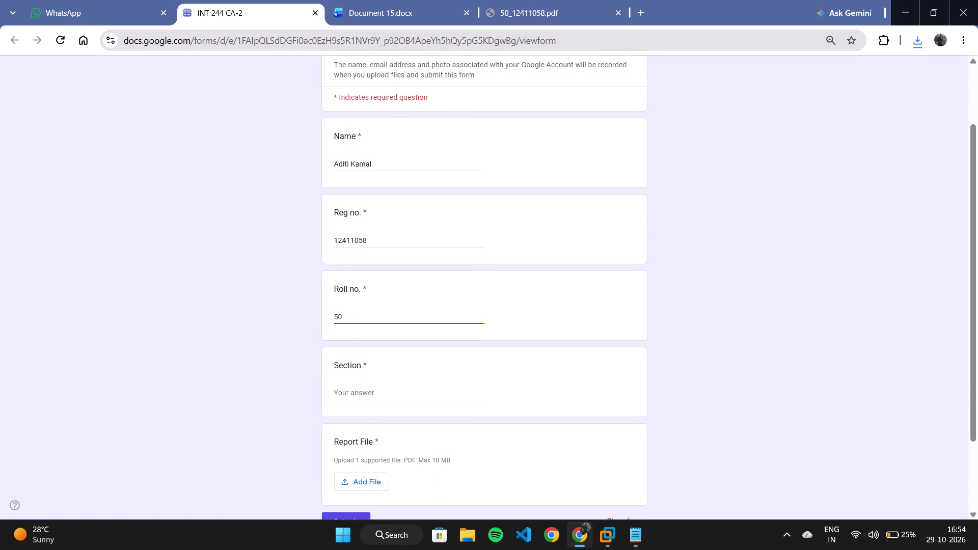
Open the required Section answer for entry in the INT 244 CA-2 submission form.
{"action": "left_click", "coordinate": [372, 394]}
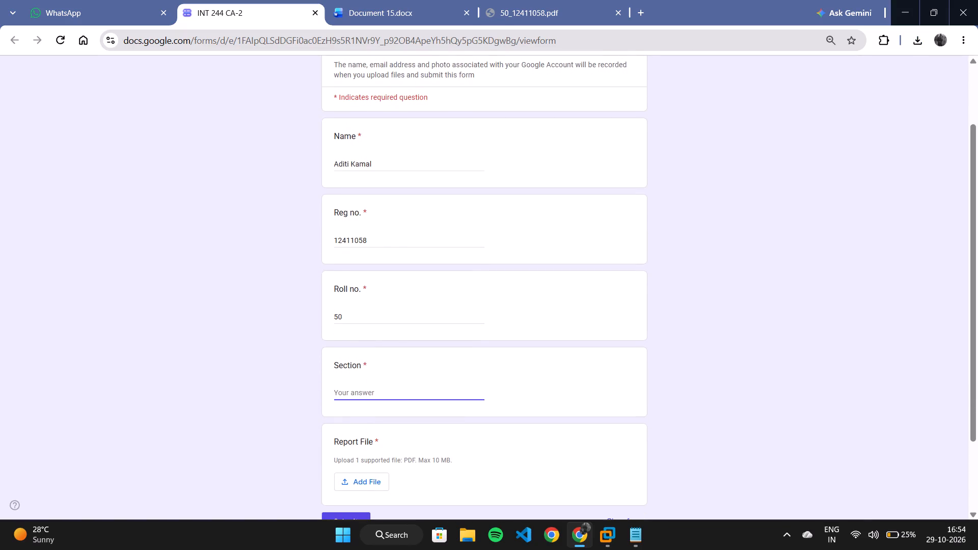
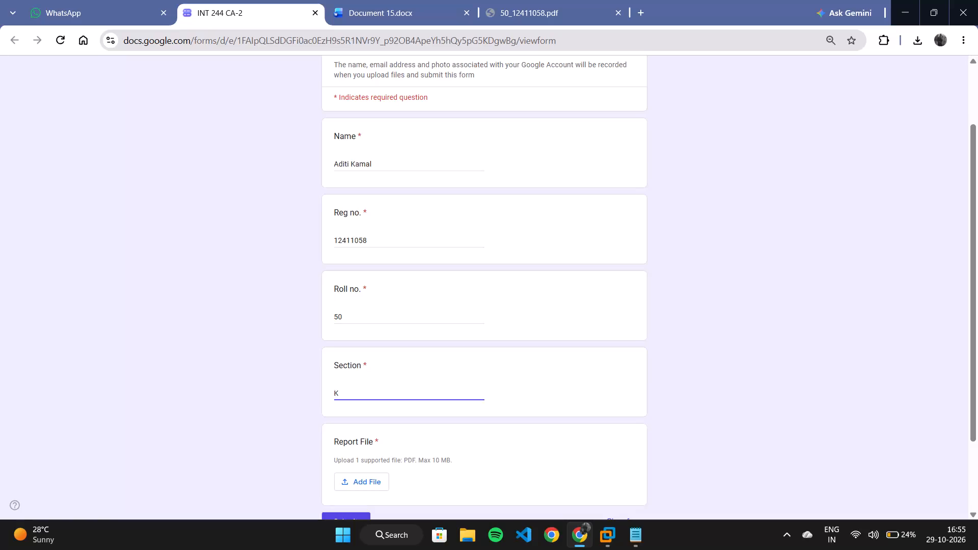
Complete the Section answer in the submission form as K2P24XO.
{"action": "key", "text": "2"}
{"action": "type", "text": "P24"}
{"action": "type", "text": "XO"}
Open the file upload dialog for the required Report File answer.
{"action": "left_click", "coordinate": [363, 479]}
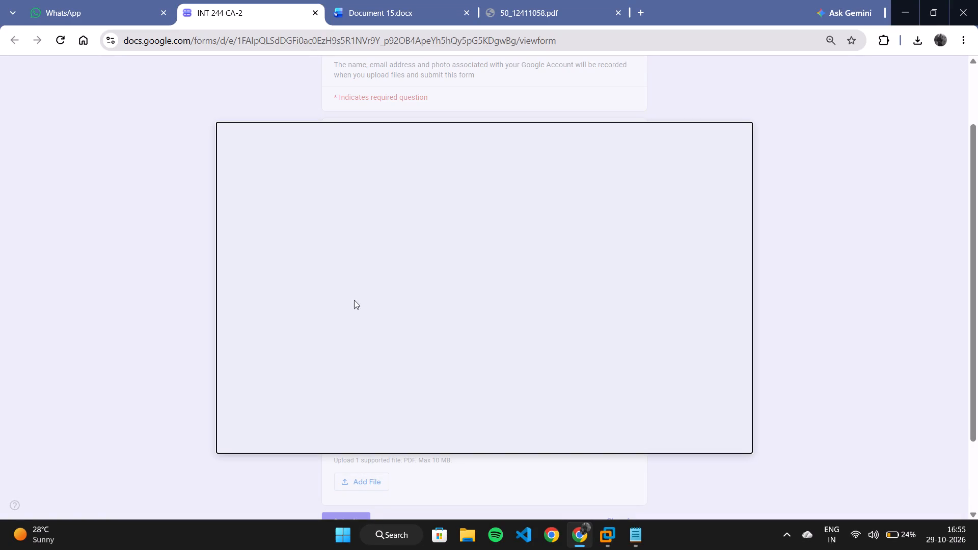
{"action": "left_click", "coordinate": [428, 291]}
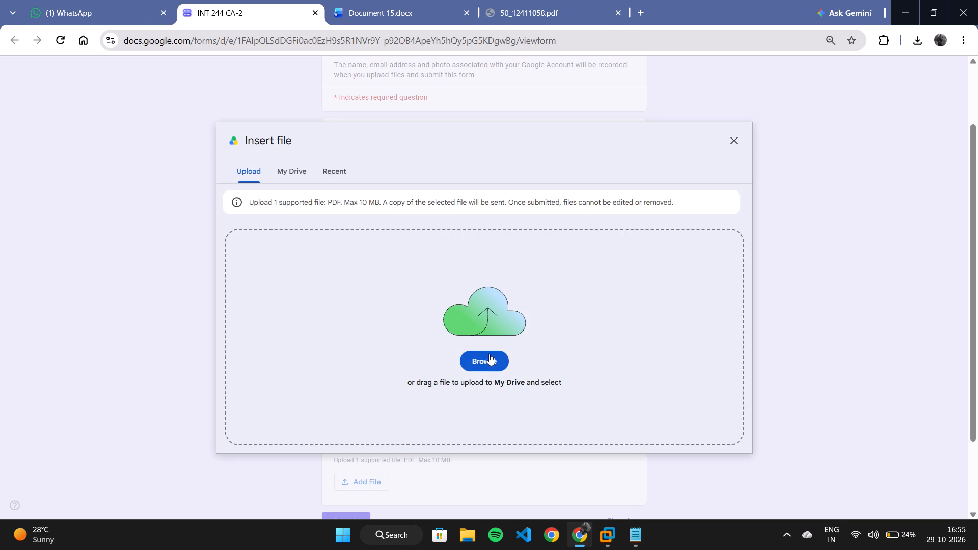
Upload the exported report PDF, named "50_" plus the registration number, from the D:\ drive as the Report File answer.
{"action": "left_click", "coordinate": [488, 363]}
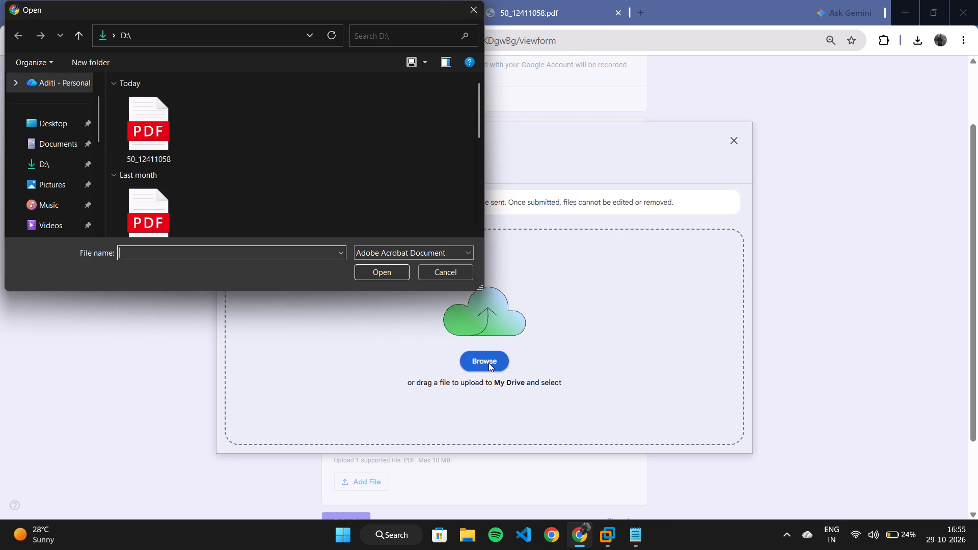
{"action": "left_click", "coordinate": [164, 164]}
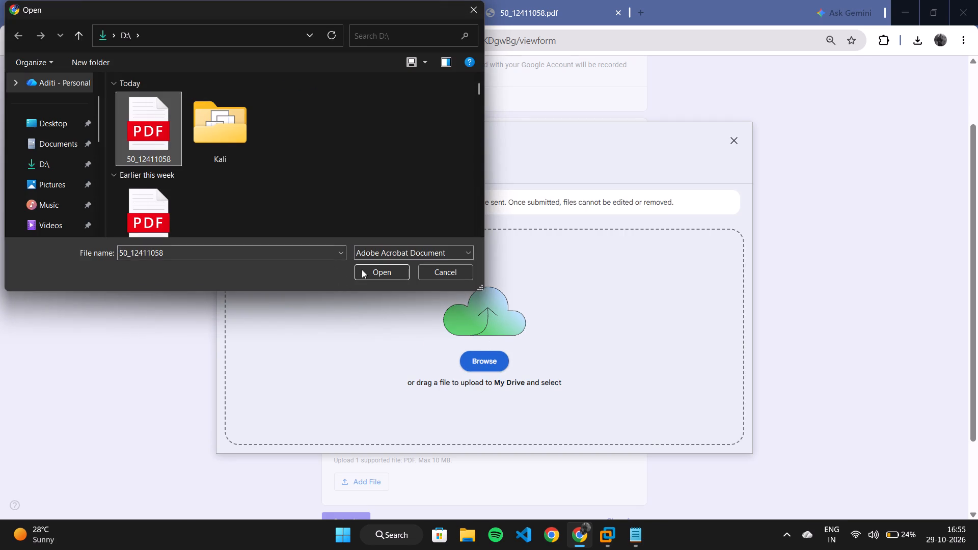
{"action": "left_click", "coordinate": [364, 268]}
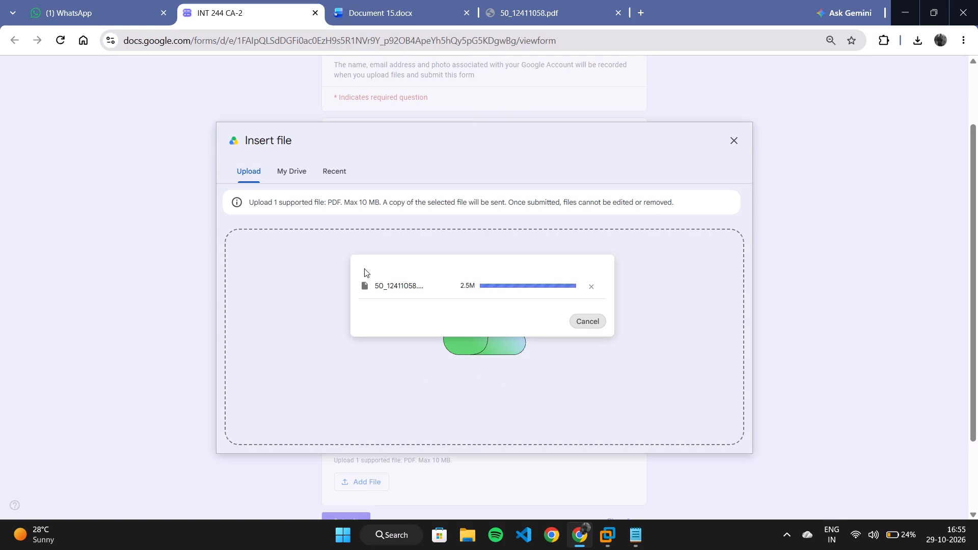
{"action": "scroll", "coordinate": [411, 380], "scroll_direction": "down", "scroll_amount": 1}
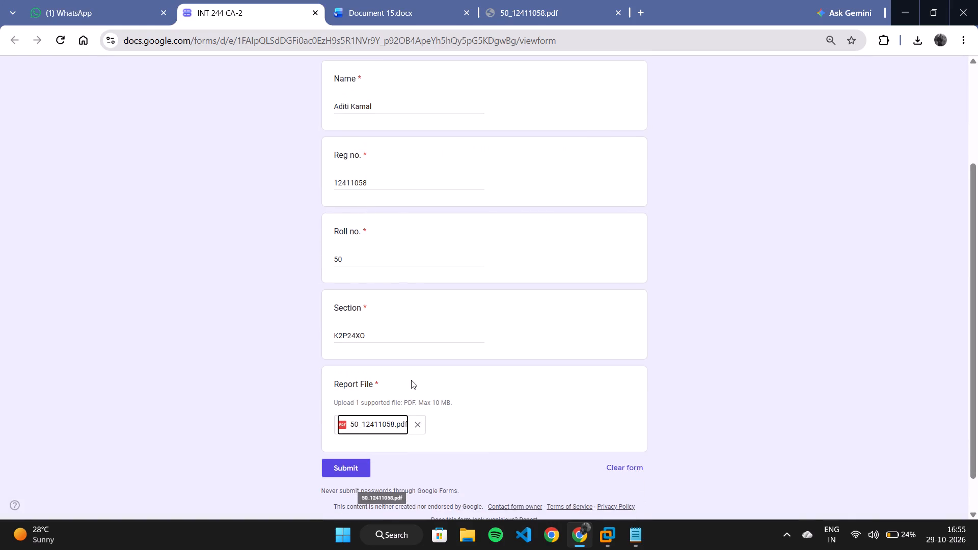
{"action": "scroll", "coordinate": [411, 352], "scroll_direction": "up", "scroll_amount": 1}
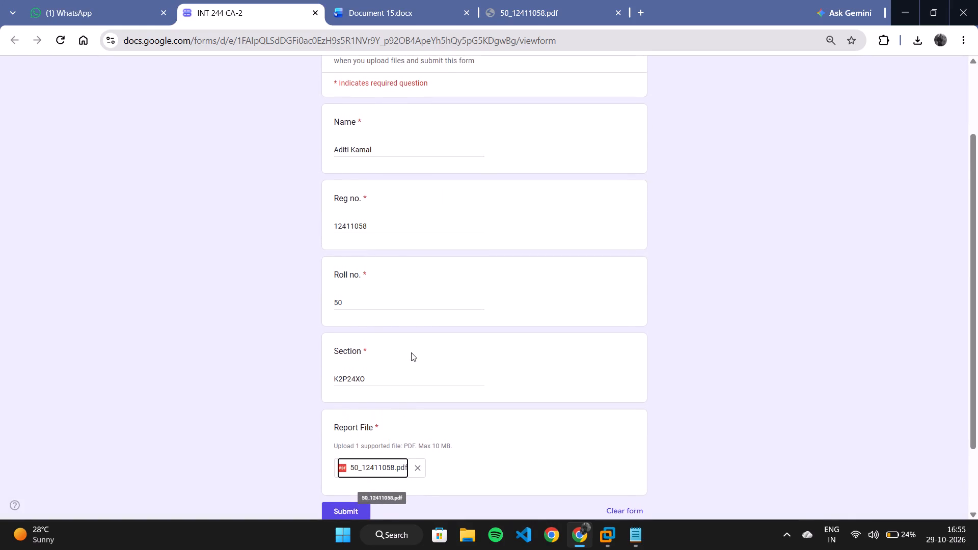
{"action": "scroll", "coordinate": [411, 352], "scroll_direction": "up", "scroll_amount": 2}
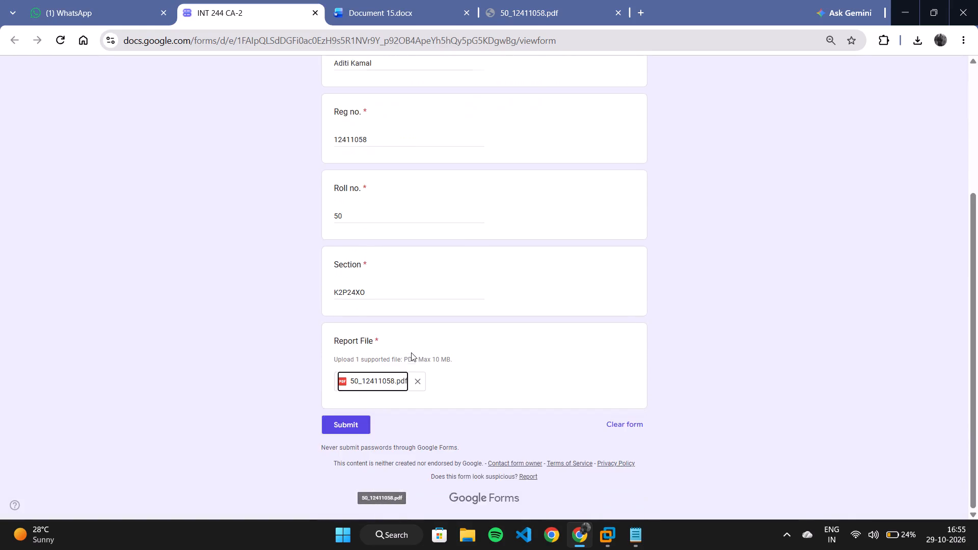
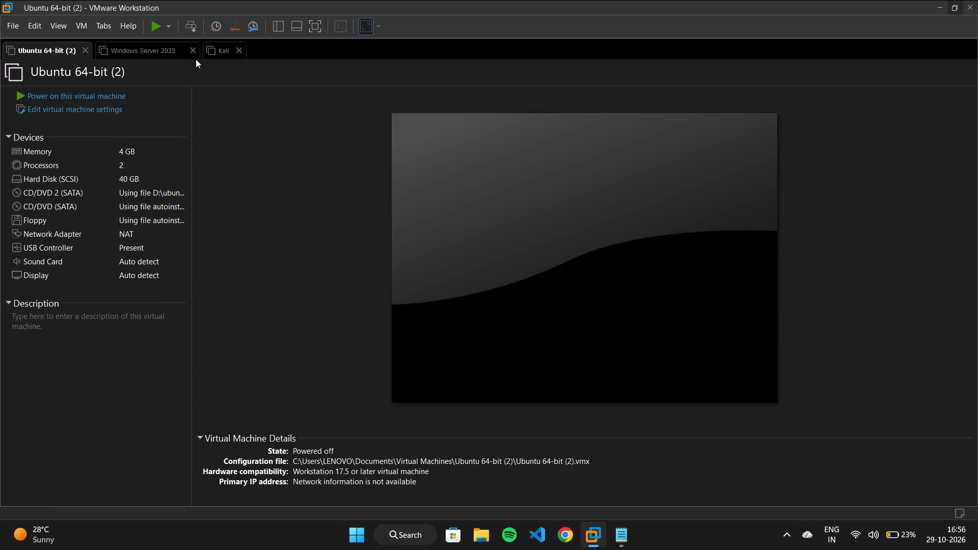
Check the Kali virtual machine, and close the VMware Workstation and Notepad windows.
{"action": "left_click", "coordinate": [211, 48]}
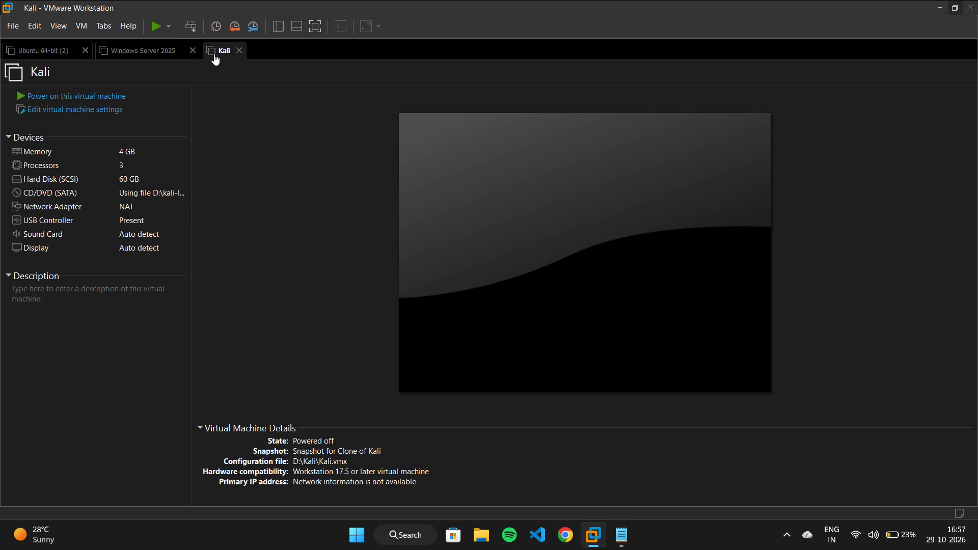
{"action": "left_click", "coordinate": [972, 7]}
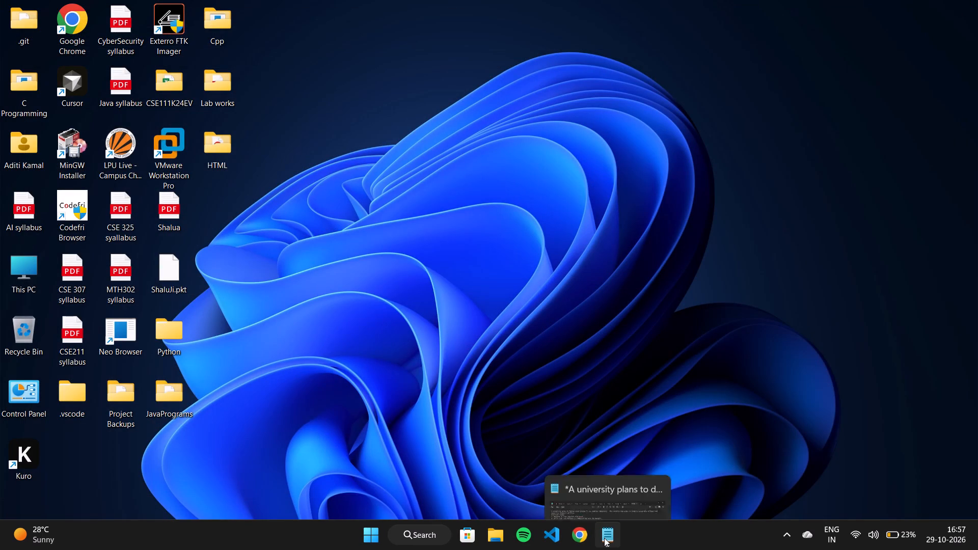
{"action": "left_click", "coordinate": [661, 431]}
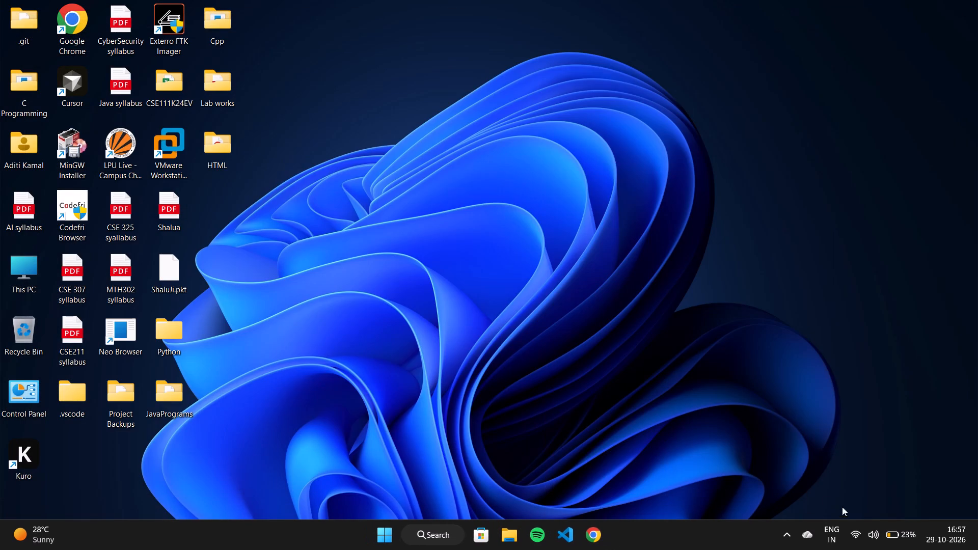
Turn off the computer's Wi-Fi connection and its energy saver mode.
{"action": "left_click", "coordinate": [872, 541]}
{"action": "left_click", "coordinate": [835, 294]}
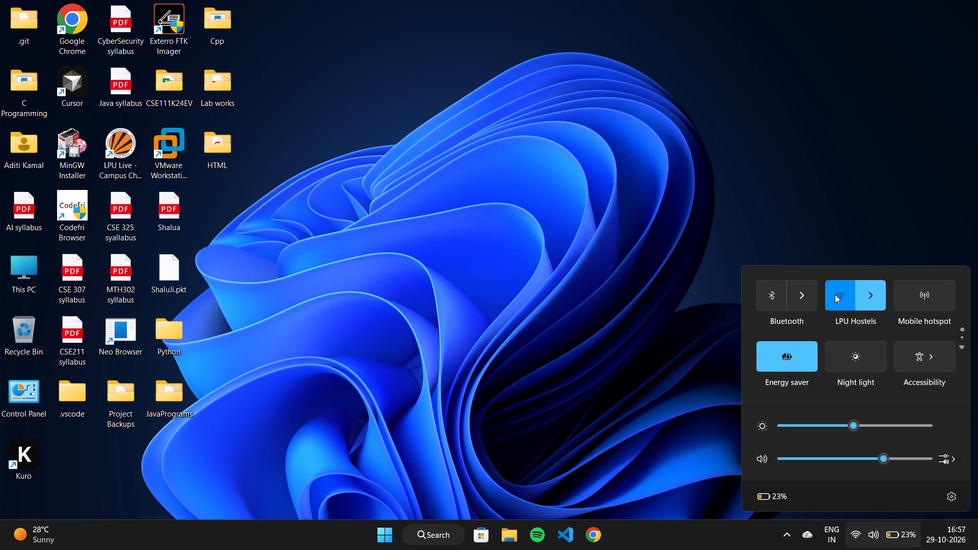
{"action": "left_click", "coordinate": [781, 365]}
{"action": "left_click", "coordinate": [645, 302]}
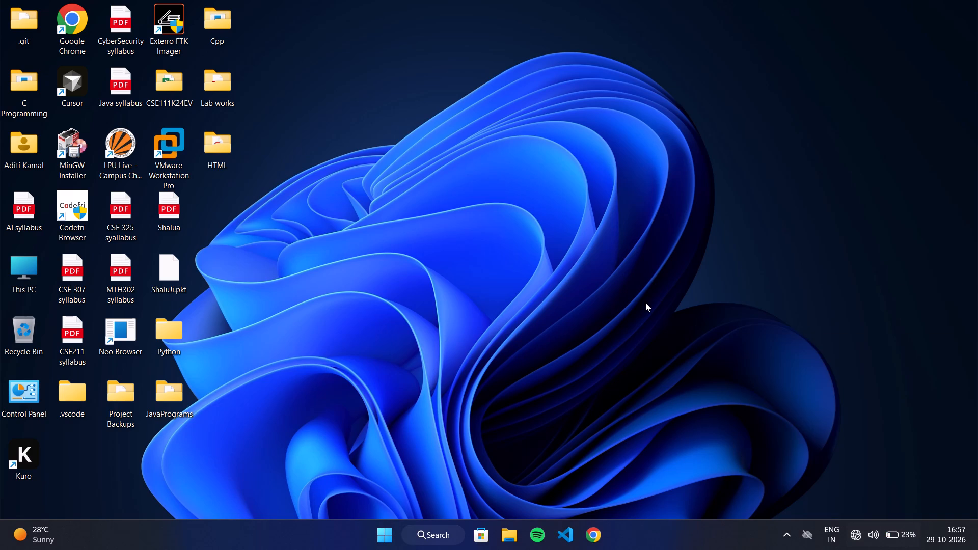
Bring up the computer's power options for locking, sleeping, shutting down or restarting.
{"action": "left_click", "coordinate": [572, 500]}
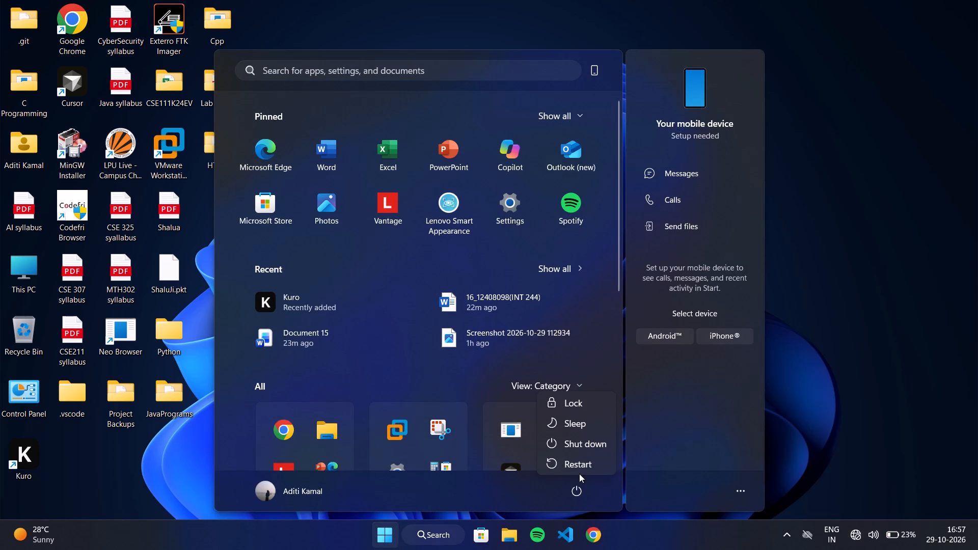